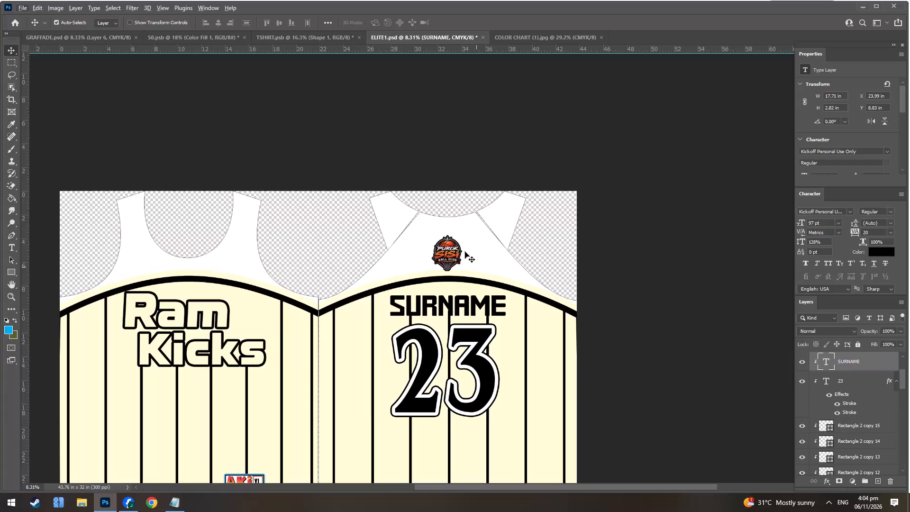
Check the roster of player surnames, numbers and sizes in the Facebook chat screenshot, and return to the ELITE1.psd jersey layout in Photoshop.
click(127, 508)
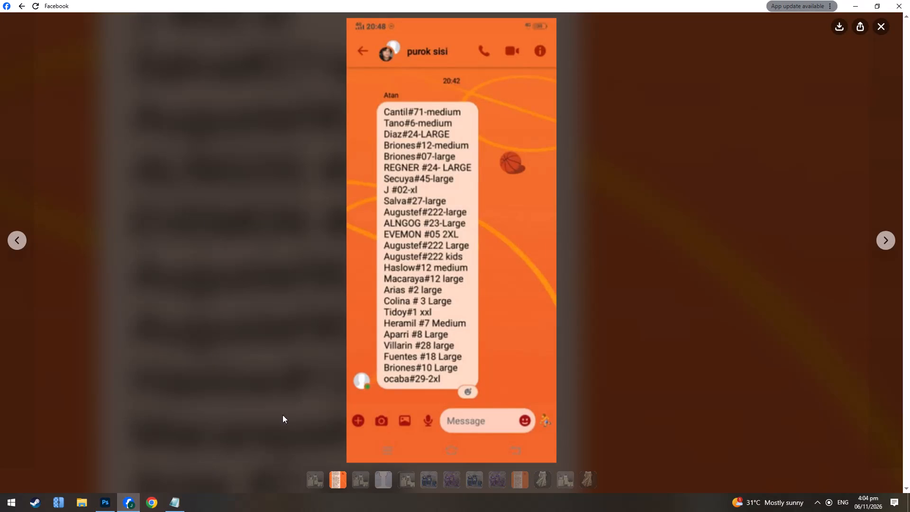
key(alt+Tab)
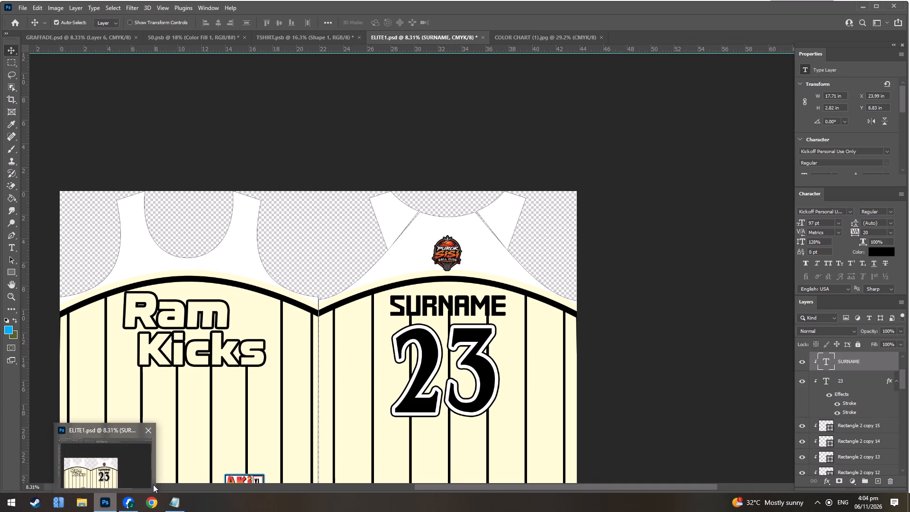
Open the GRAY PIKOL.psd layout from New Volume (D:) in Photoshop.
key(ctrl+o)
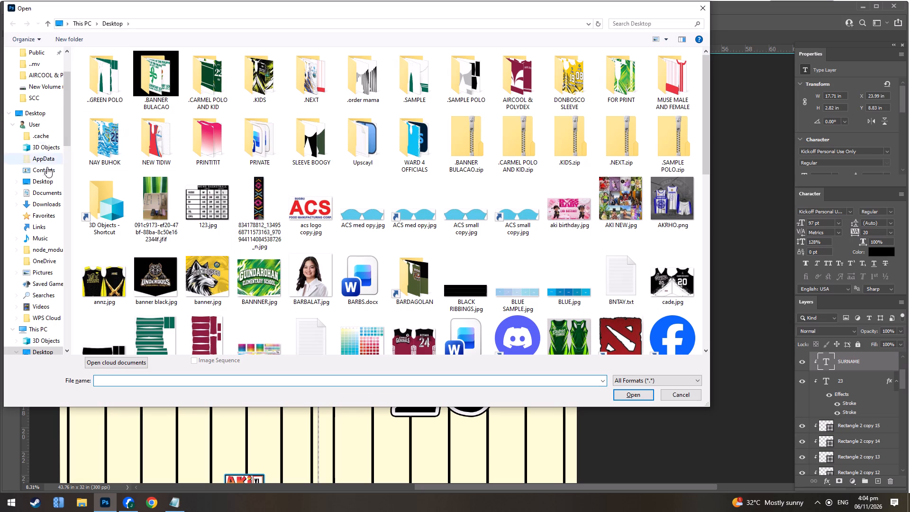
click(47, 90)
click(293, 216)
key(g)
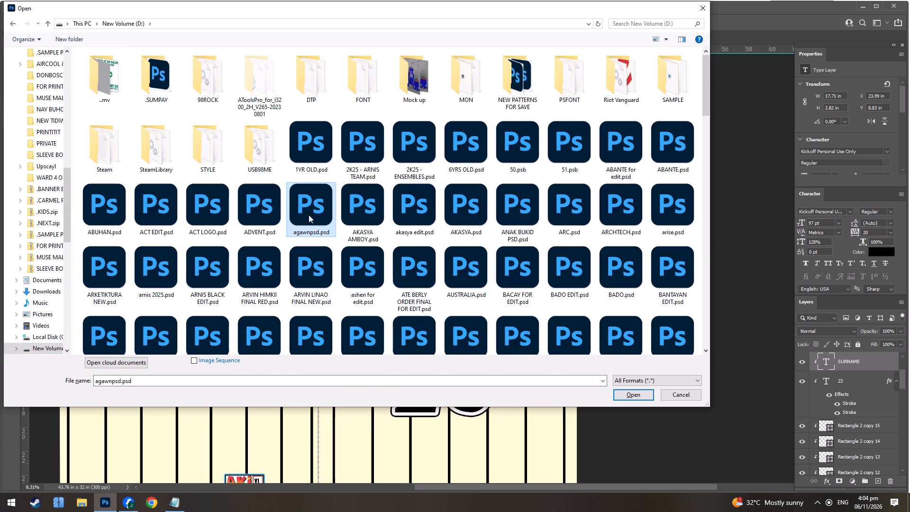
click(419, 109)
click(294, 96)
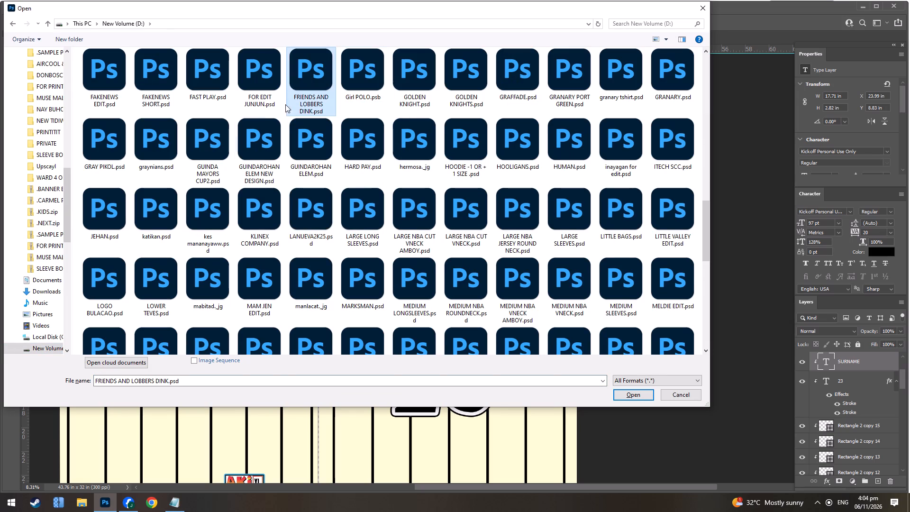
click(204, 146)
click(141, 146)
double_click(109, 144)
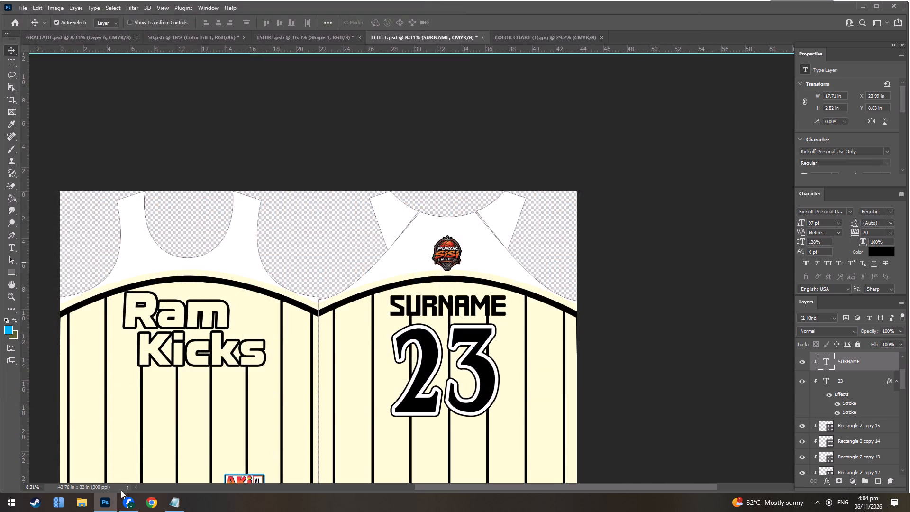
Switch to Facebook, close the roster screenshot, check another customer's chat for the forwarded names and sizes, and return to Photoshop.
click(127, 505)
click(127, 505)
click(127, 505)
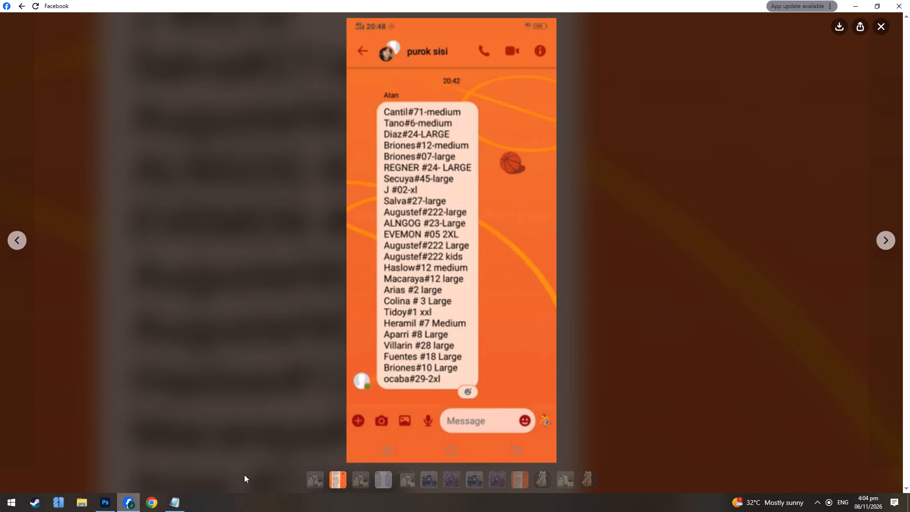
key(Escape)
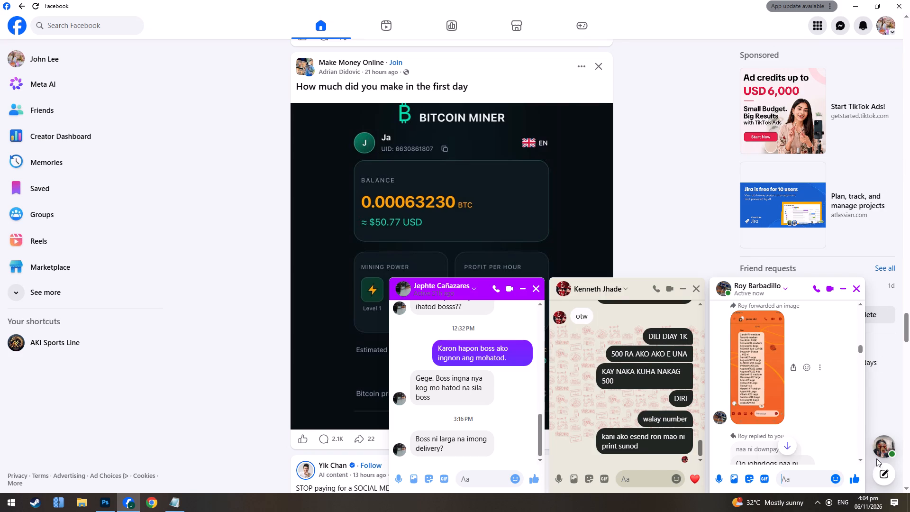
click(877, 455)
scroll(481, 388, up, 16)
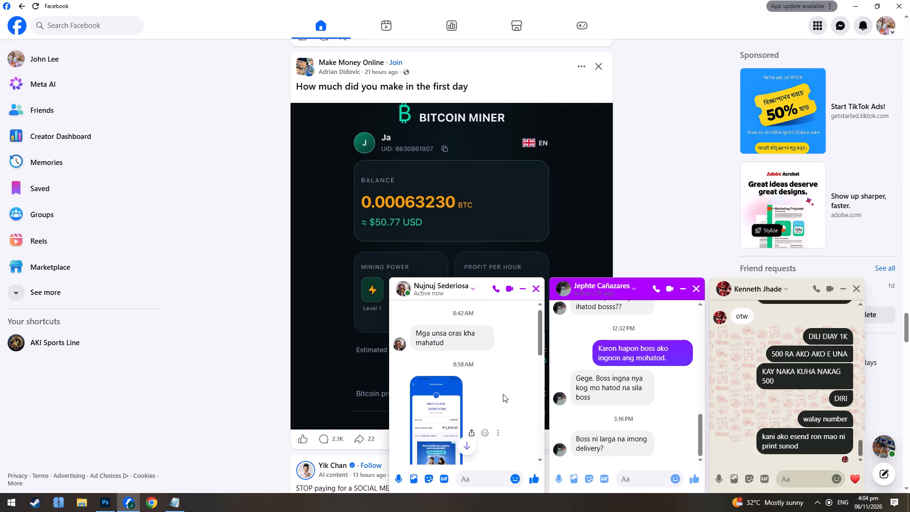
scroll(525, 318, up, 7)
key(alt+Tab)
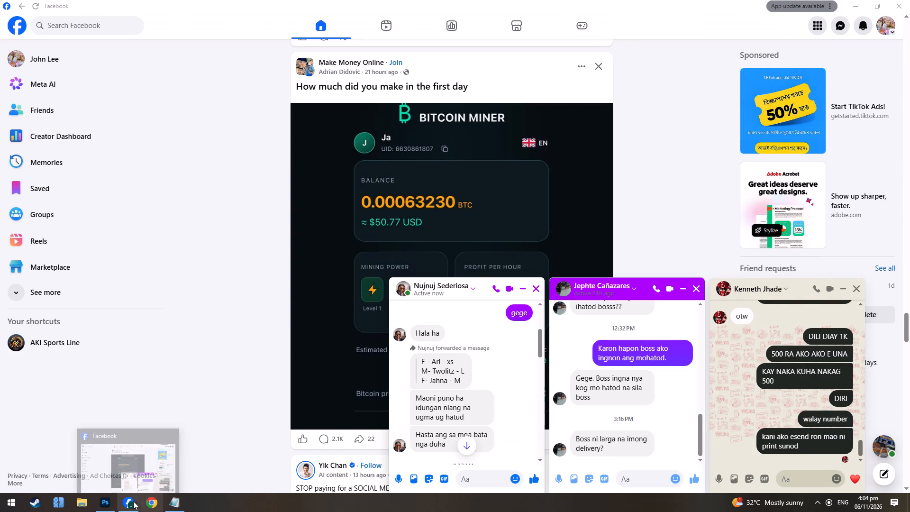
drag(129, 505, 126, 511)
click(126, 511)
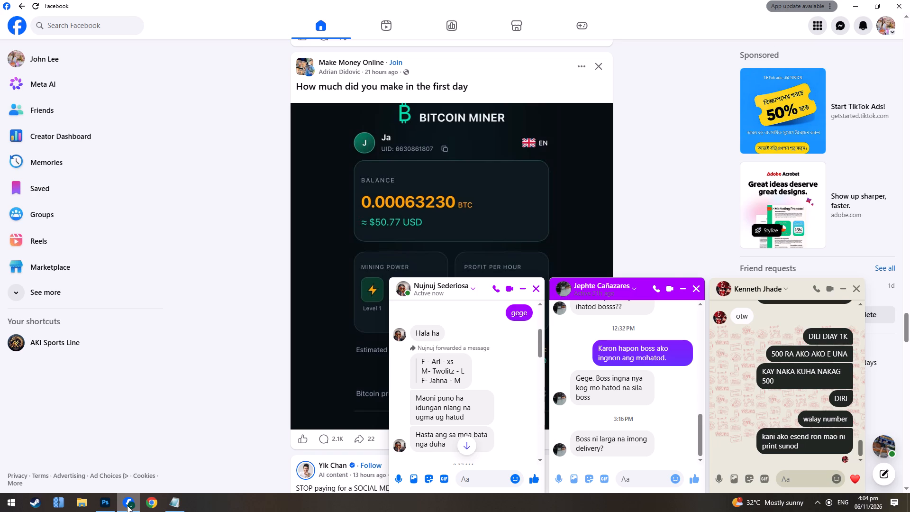
click(127, 505)
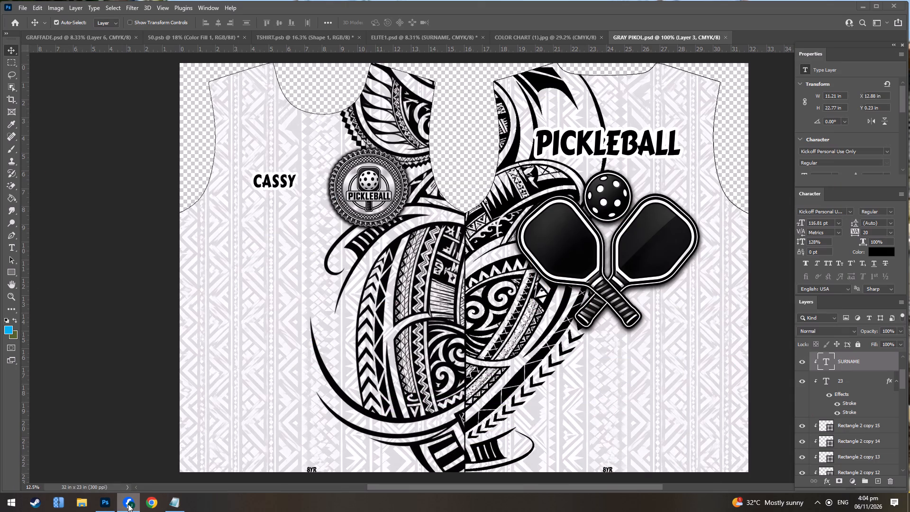
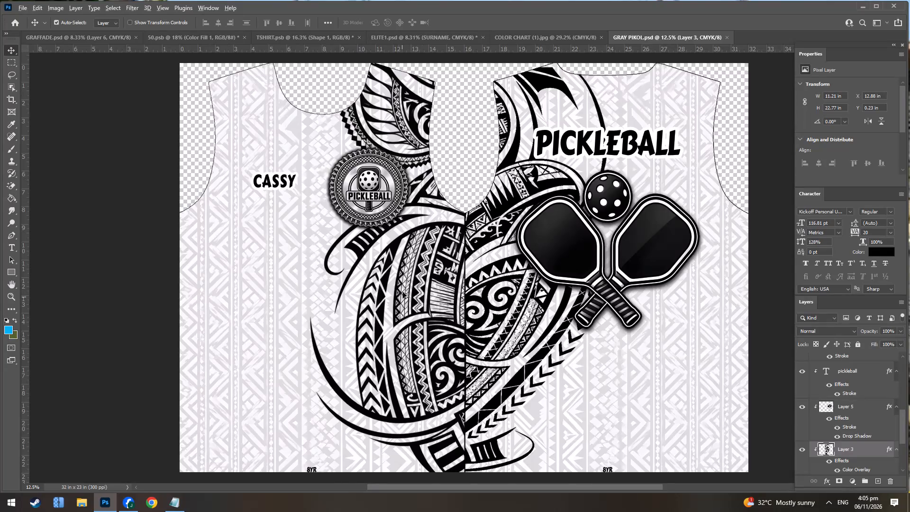
Resize the GRAY PIKOL.psd image to 43.02 inches wide and 30 inches high.
alt+scroll(406, 285, down, 3)
scroll(416, 290, down, 4)
alt+scroll(456, 252, up, 3)
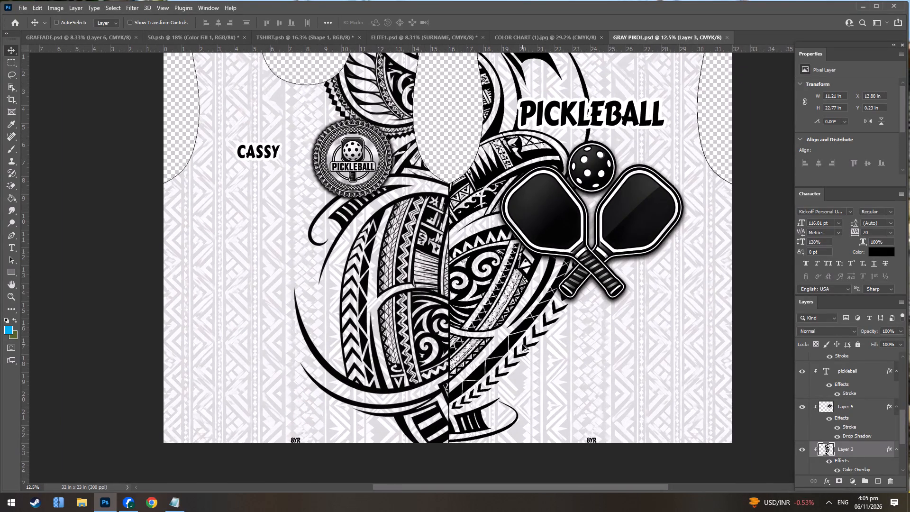
key(ctrl+alt+i)
click(688, 178)
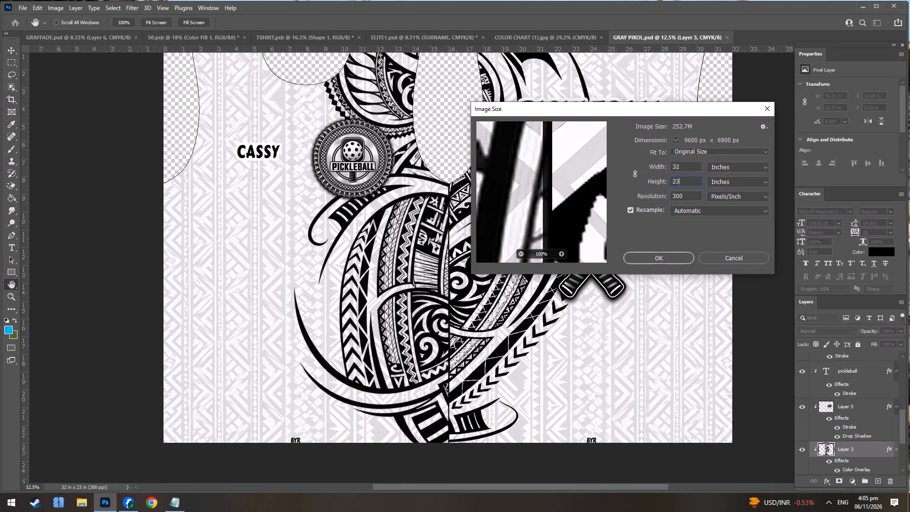
key(BackSpace)
key(BackSpace)
text(30)
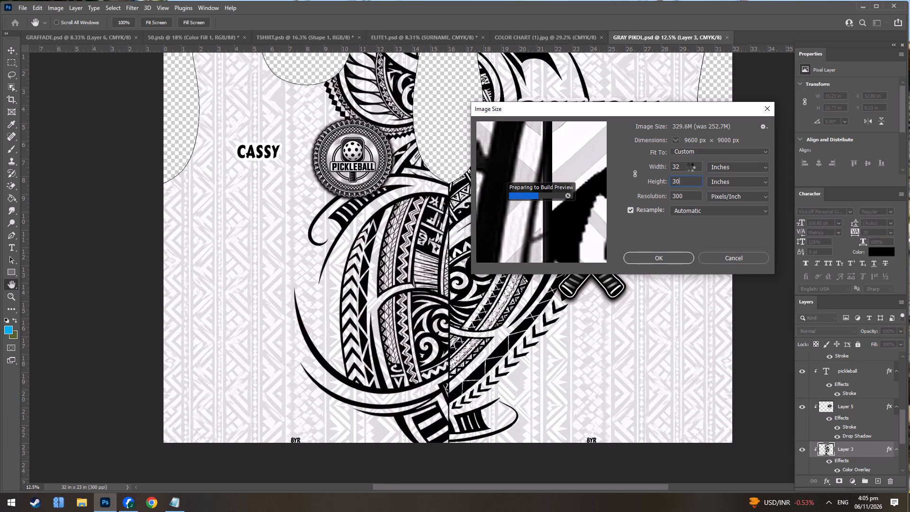
click(690, 167)
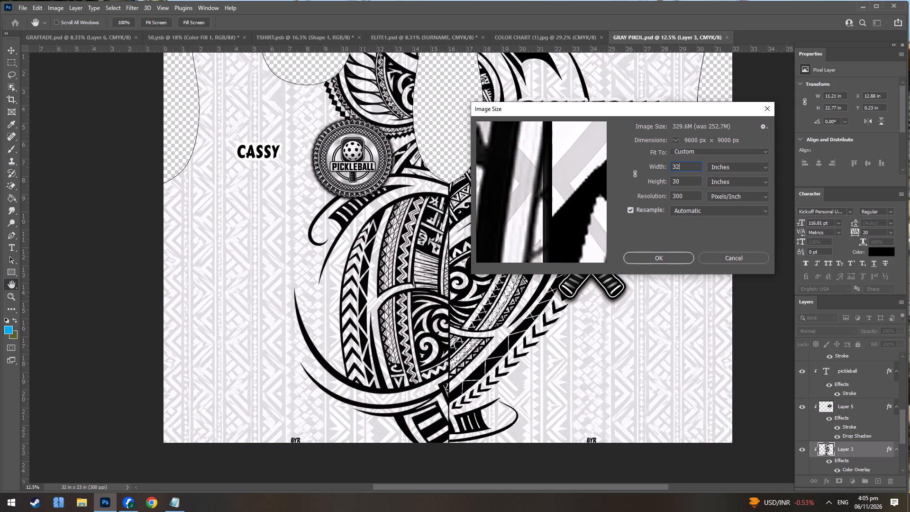
key(BackSpace)
key(BackSpace)
key(BackSpace)
text(43.)
text(02)
key(Return)
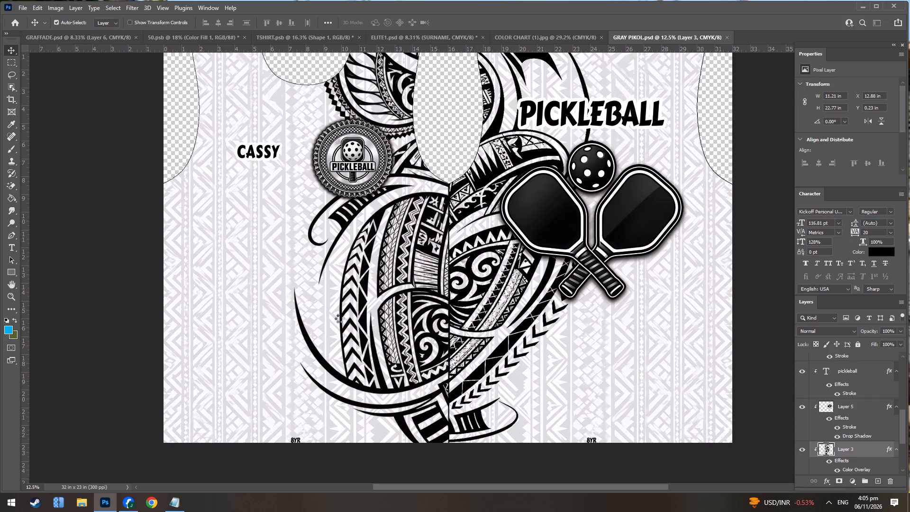
Look over the resized front and back jersey panels and select the Rectangle 1 layer.
click(470, 226)
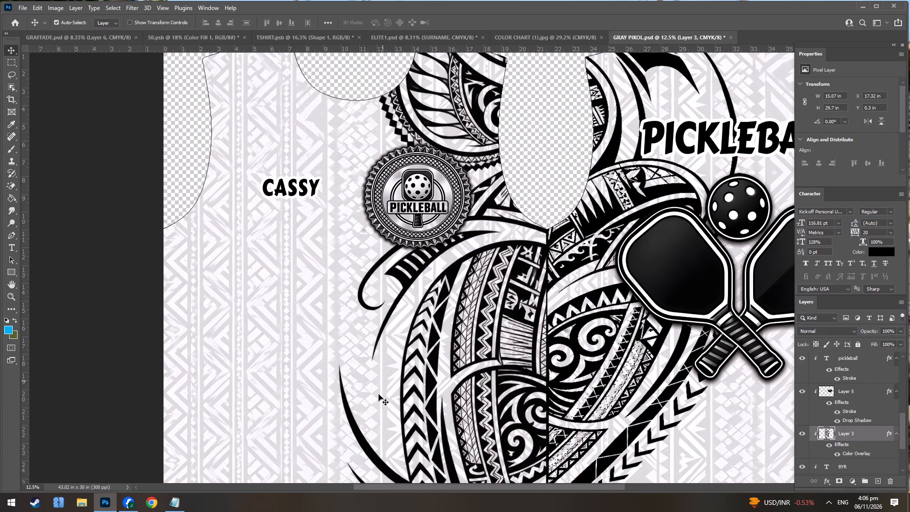
drag(415, 487, 464, 481)
scroll(464, 406, down, 3)
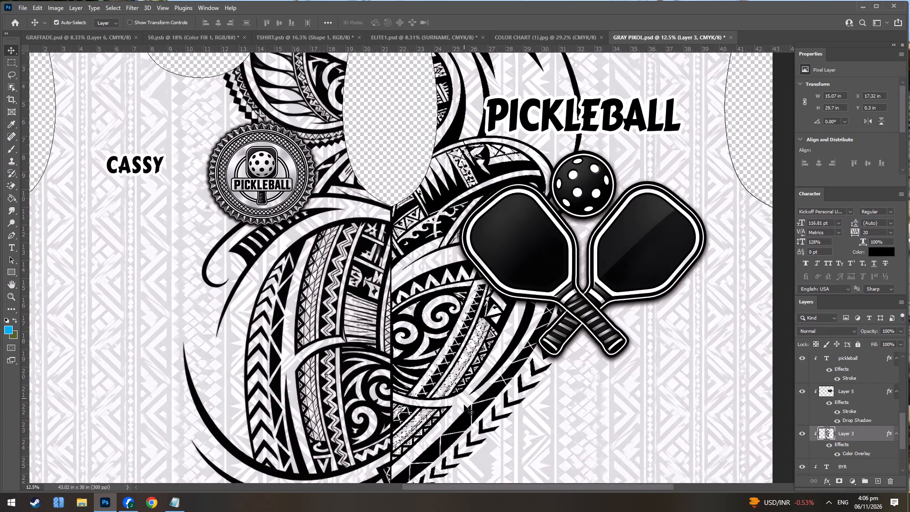
scroll(464, 405, down, 7)
click(695, 418)
alt+scroll(452, 362, down, 4)
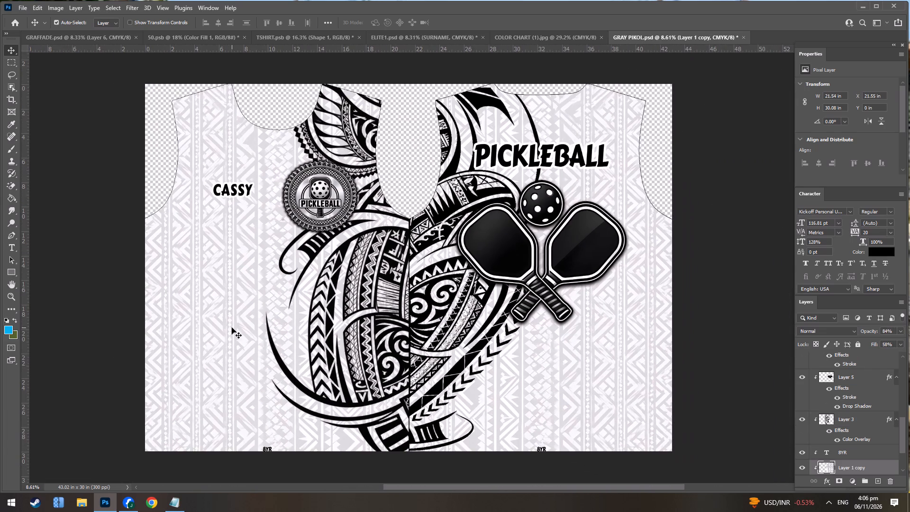
click(232, 328)
click(862, 392)
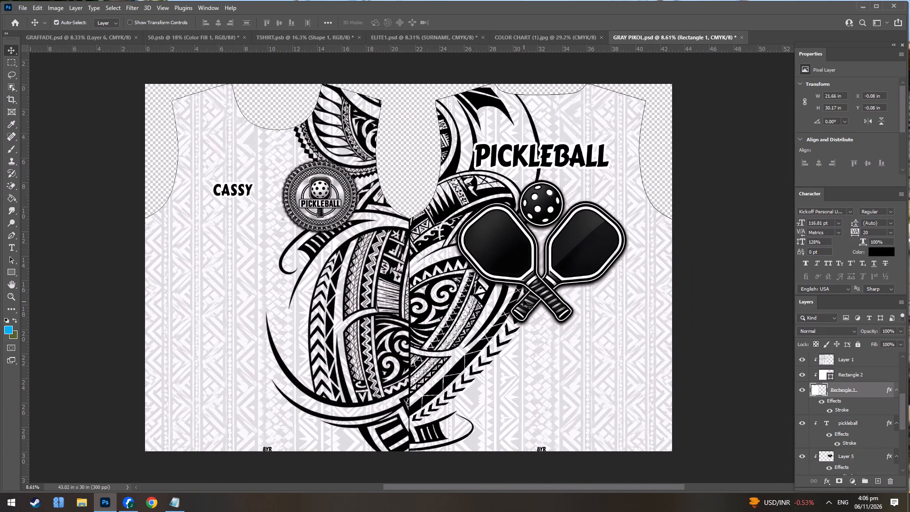
alt+scroll(516, 278, up, 1)
Resize the image again, removing the zero after the decimal point from the 43.02-inch width.
key(ctrl+alt+i)
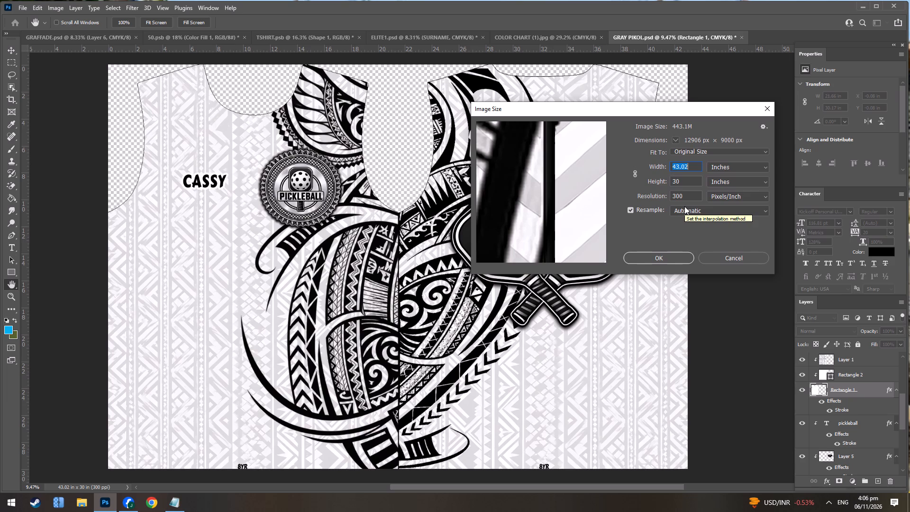
click(687, 167)
key(Left)
key(BackSpace)
key(Return)
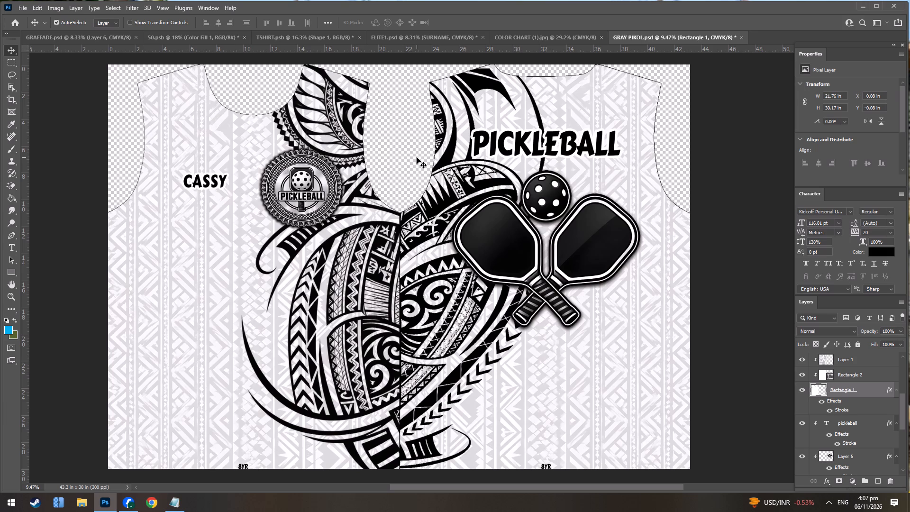
Enter a new image width of 43.3 inches for GRAY PIKOL.psd in Image Size.
key(ctrl+alt+i)
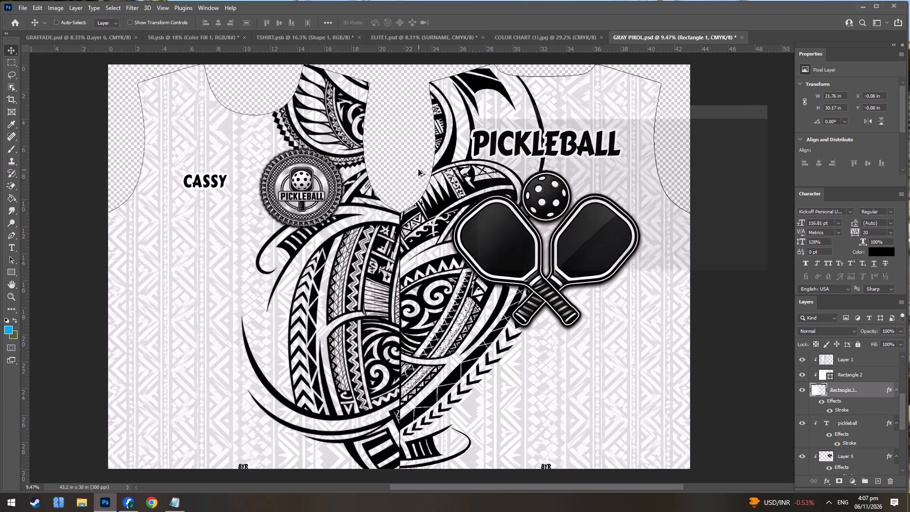
click(692, 166)
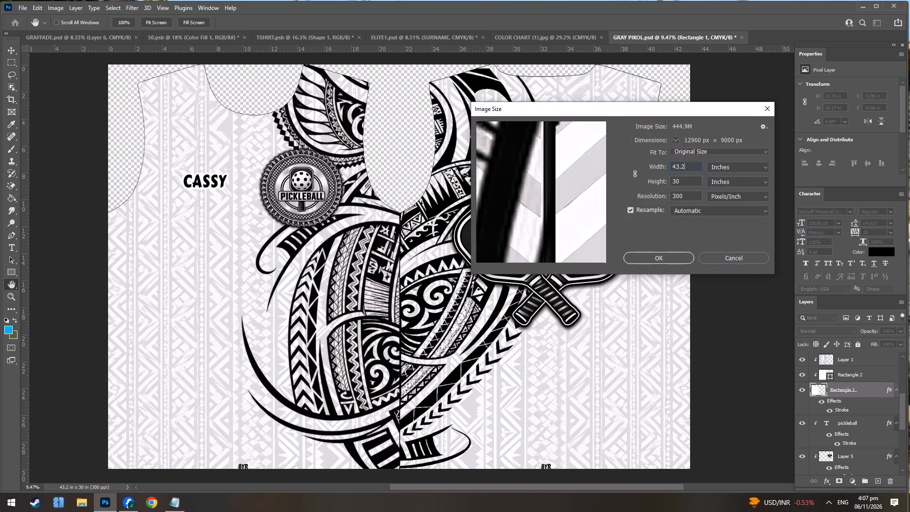
key(BackSpace)
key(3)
key(Return)
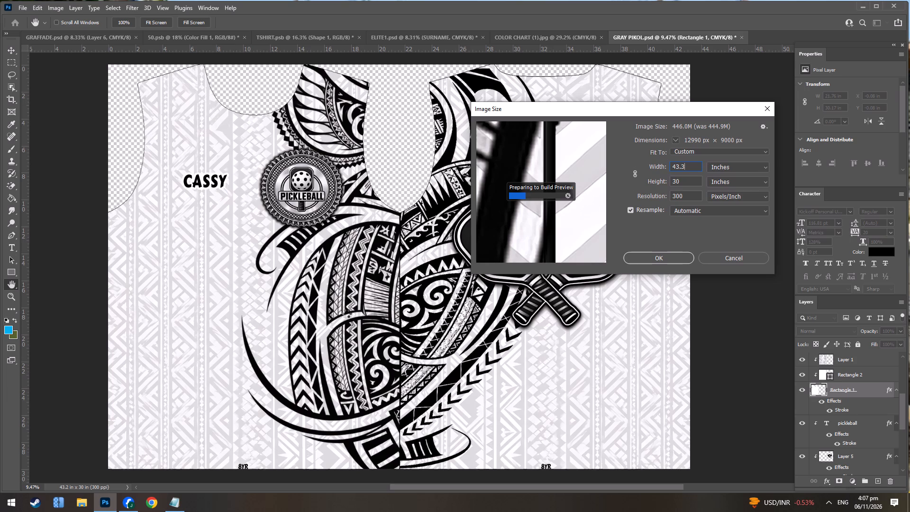
Switch to Facebook and message the print contact: "KANI IYA JUNJUN APAS MAOY IPA UNA KAY MAO NAY IHATOD OG KANANG KANANG CHINESE".
click(128, 504)
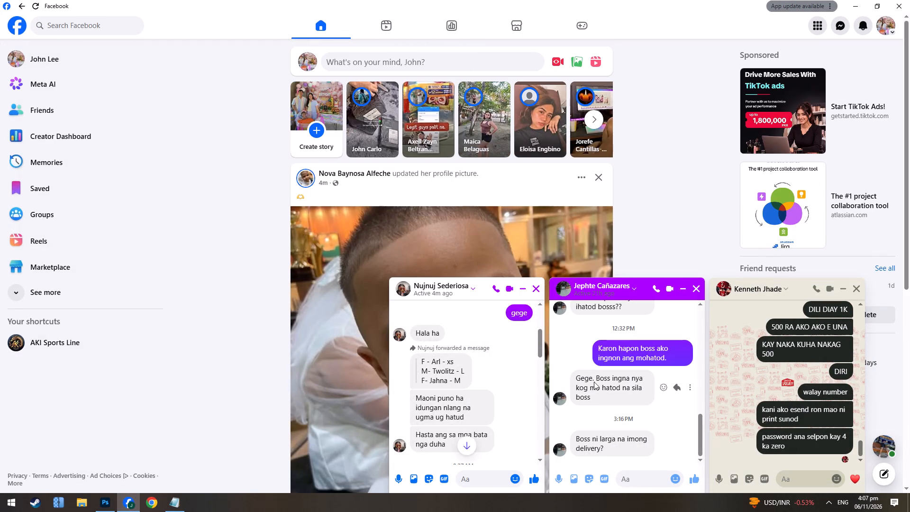
click(792, 479)
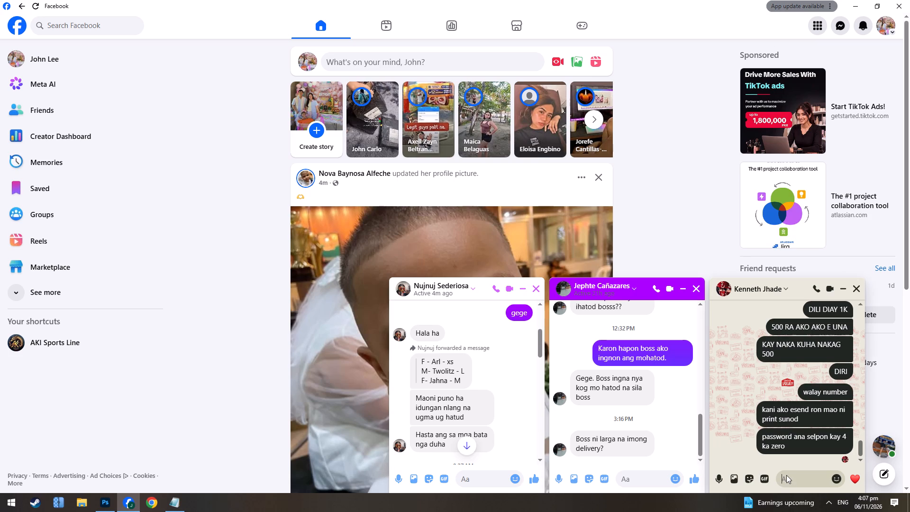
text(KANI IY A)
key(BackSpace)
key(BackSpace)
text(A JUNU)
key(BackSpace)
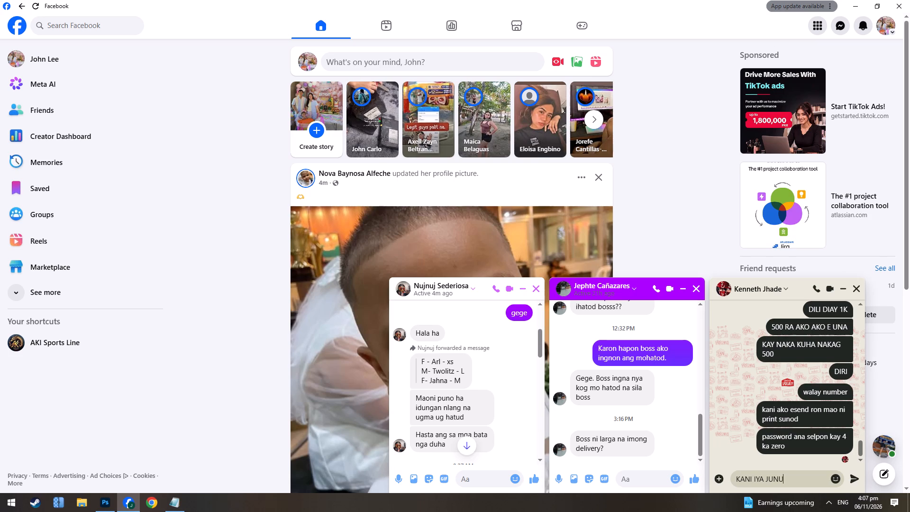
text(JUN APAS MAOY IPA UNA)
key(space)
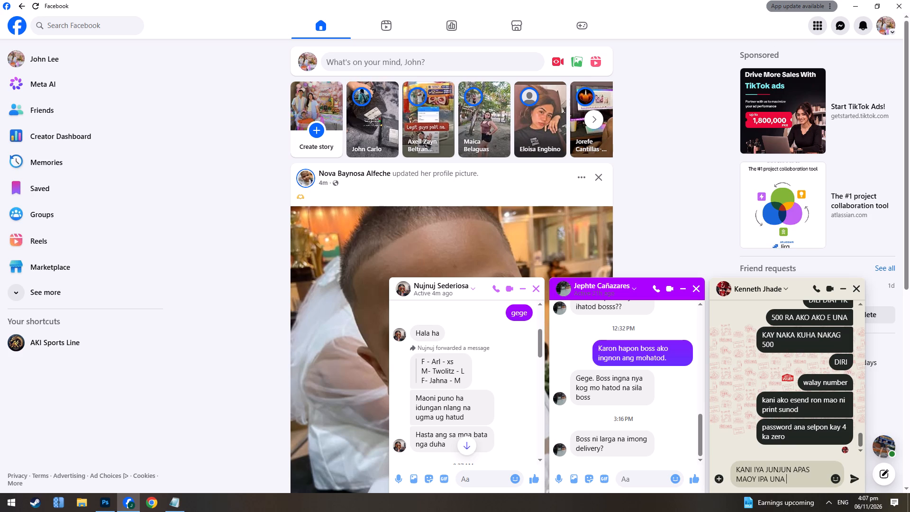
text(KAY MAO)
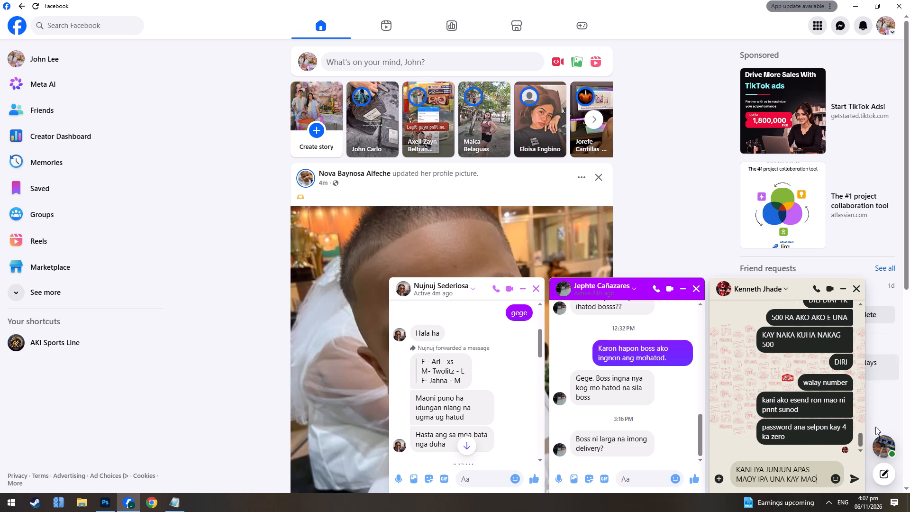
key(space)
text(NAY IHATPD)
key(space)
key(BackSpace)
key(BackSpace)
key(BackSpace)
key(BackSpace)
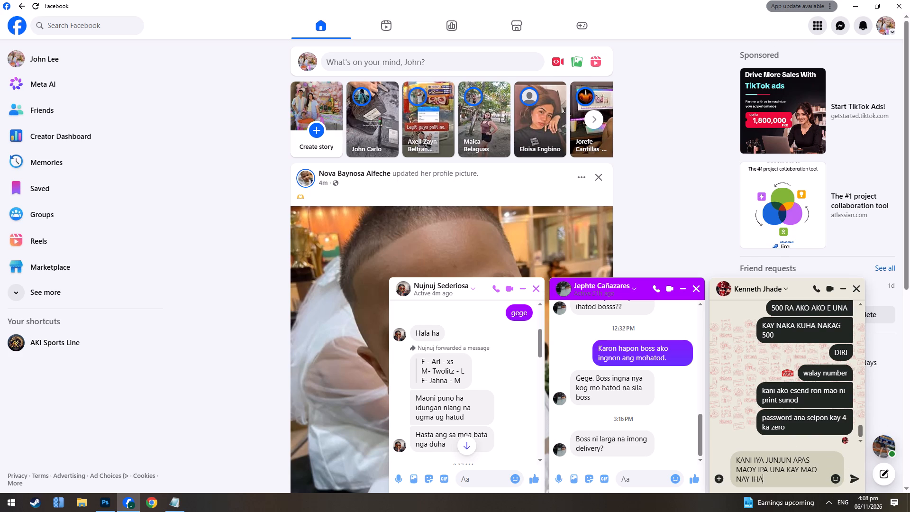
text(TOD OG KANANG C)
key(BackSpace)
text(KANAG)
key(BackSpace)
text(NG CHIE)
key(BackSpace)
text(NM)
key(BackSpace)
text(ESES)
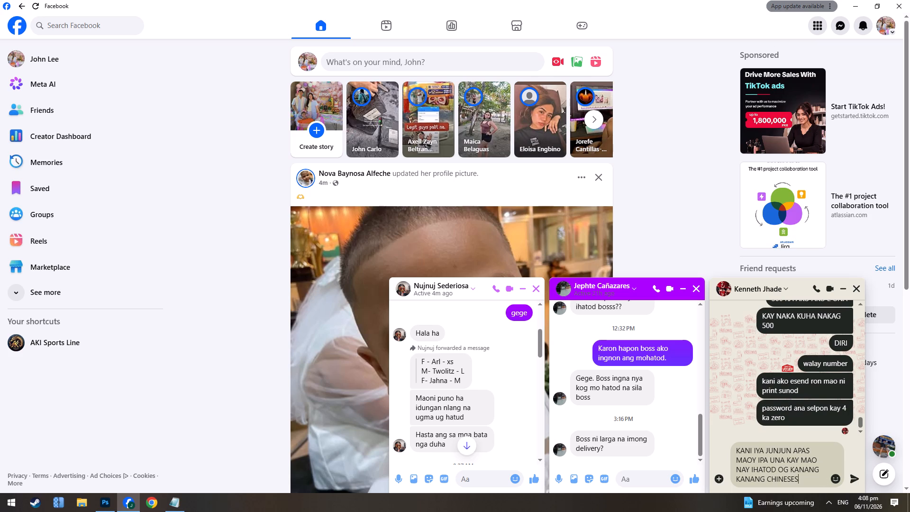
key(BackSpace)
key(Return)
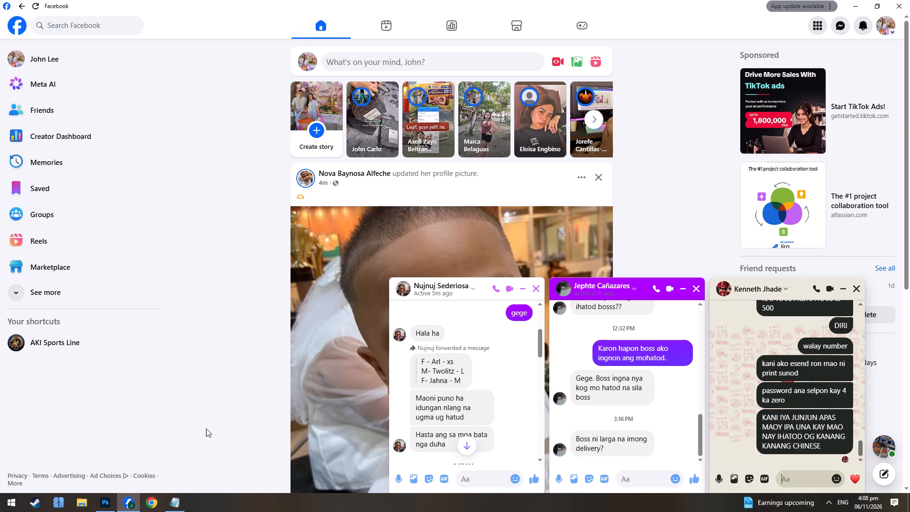
Return to Photoshop and apply the 43.3-inch-wide resize to the GRAY PIKOL.psd image.
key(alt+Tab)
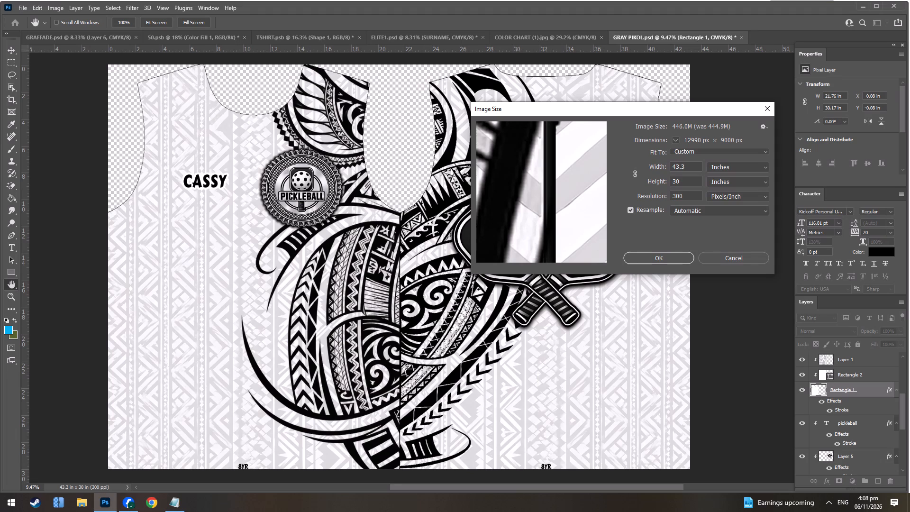
click(665, 255)
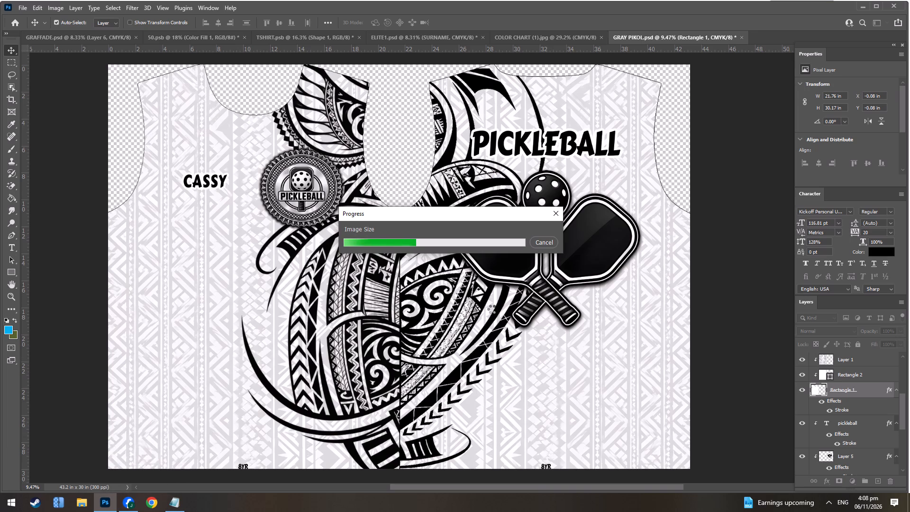
Switch back to the Facebook chats while the image resize is processing.
click(132, 506)
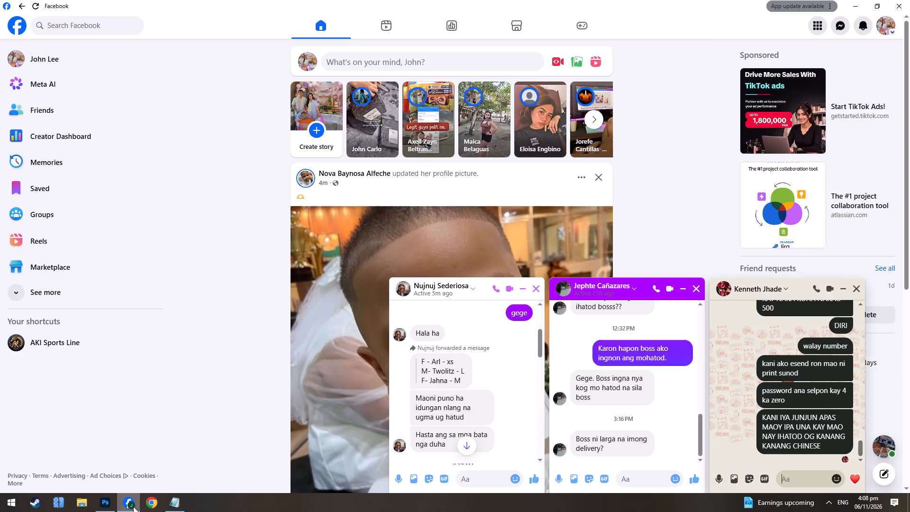
Return from Facebook to the GRAY PIKOL.psd layout in Photoshop and set the image height to 31 inches.
click(131, 510)
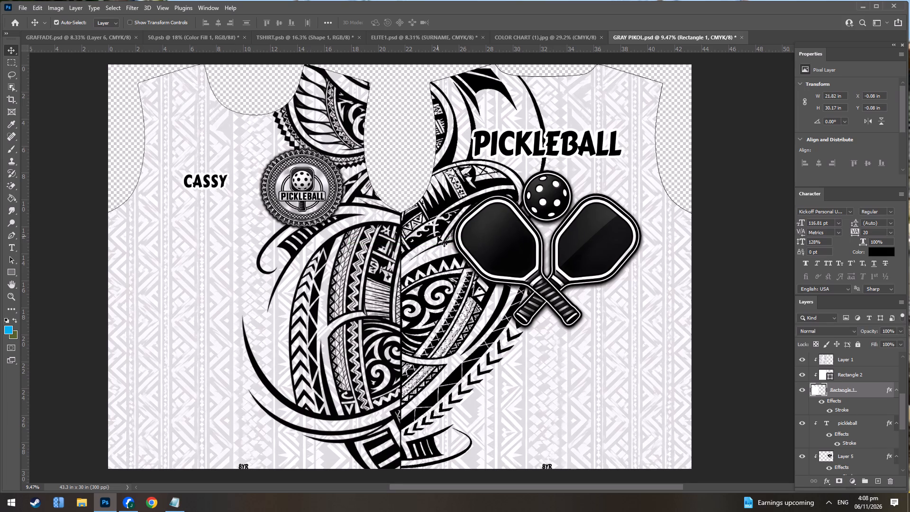
alt+scroll(473, 271, down, 3)
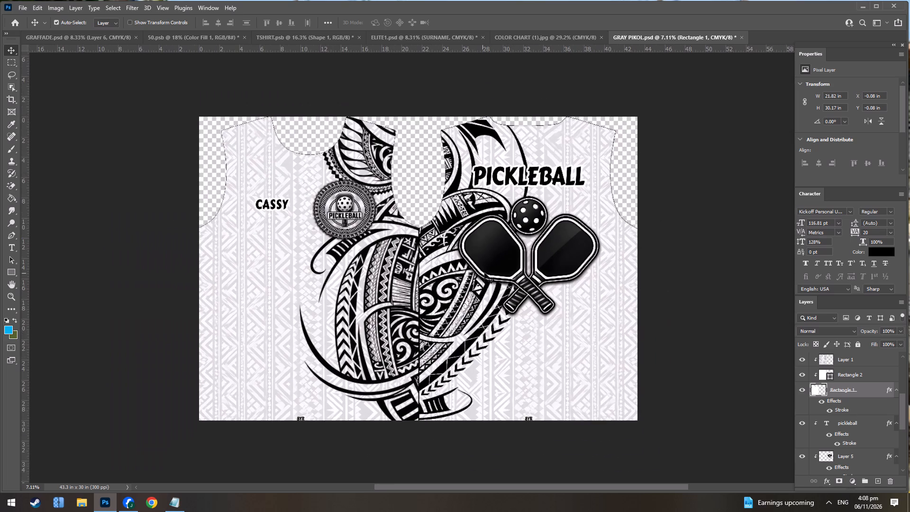
scroll(502, 264, down, 2)
scroll(507, 253, up, 2)
alt+scroll(507, 253, up, 1)
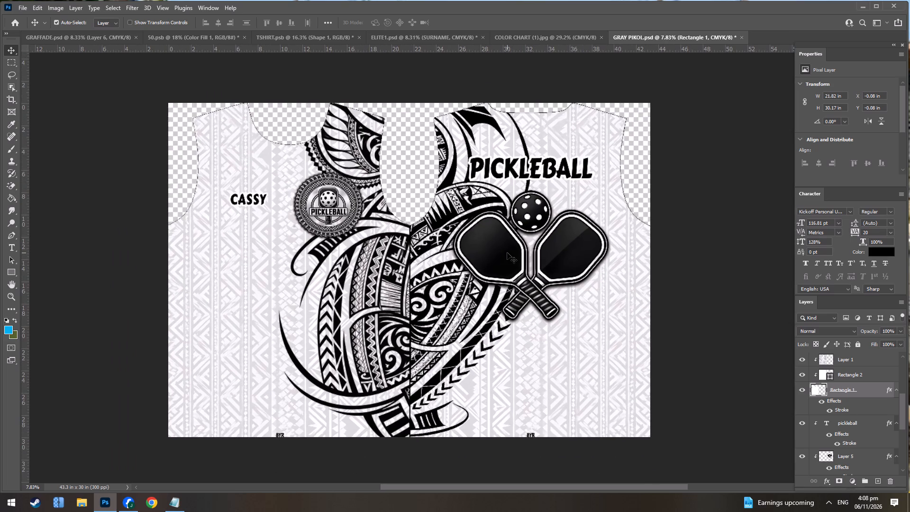
key(ctrl+alt+i)
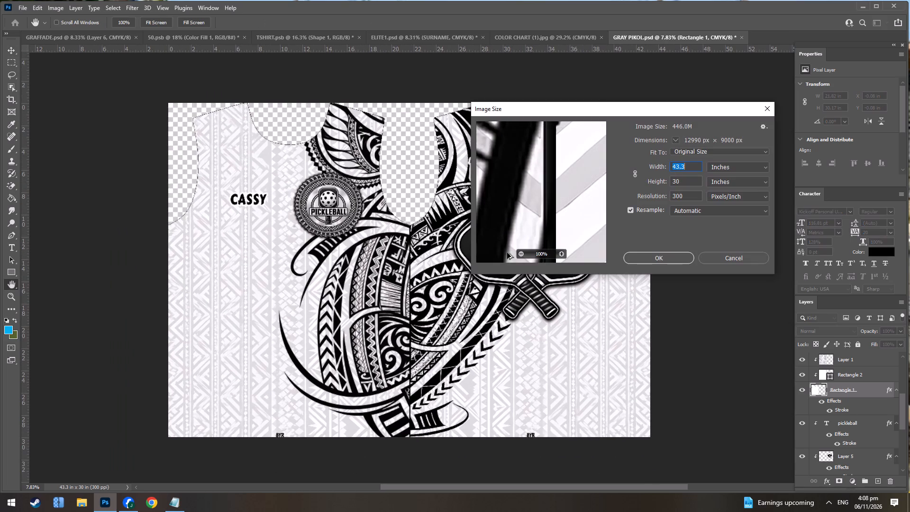
click(693, 179)
key(BackSpace)
key(1)
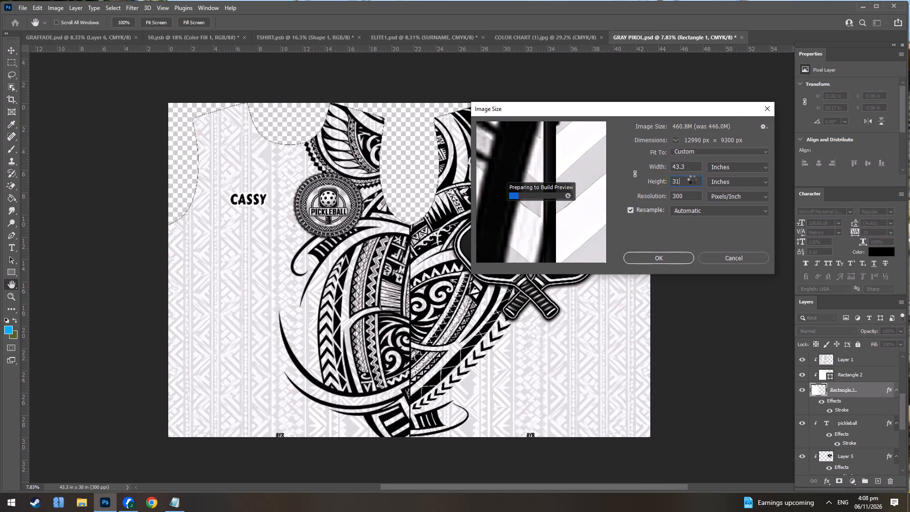
key(Return)
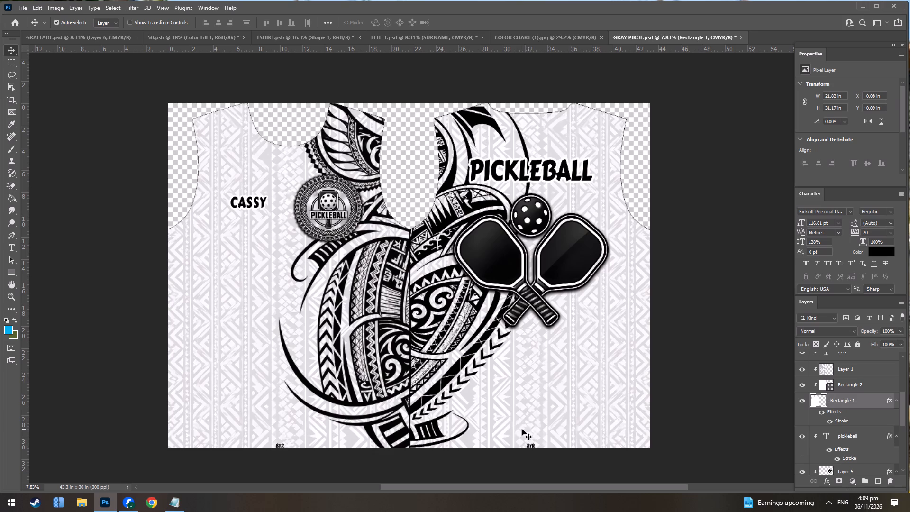
Replace the BYR size labels at the bottom edge of both the front and back jersey panels with LARGE MALE.
scroll(504, 293, down, 2)
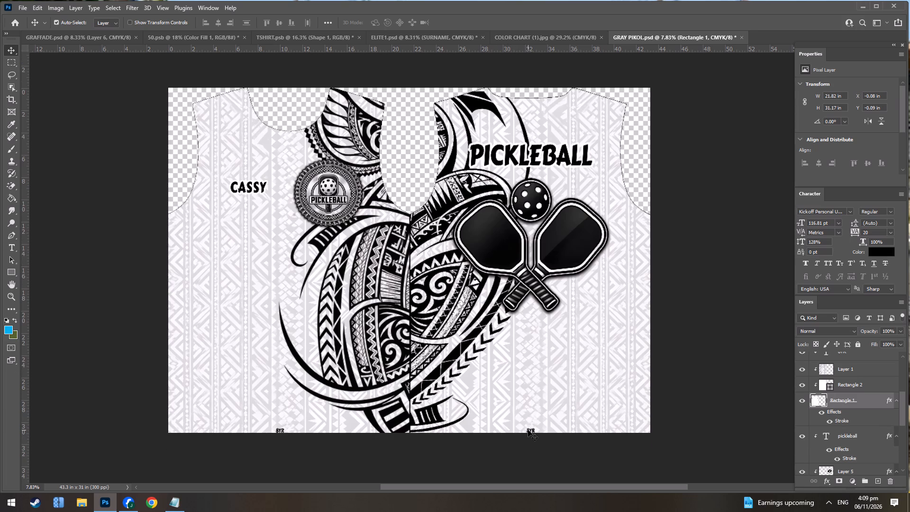
double_click(528, 430)
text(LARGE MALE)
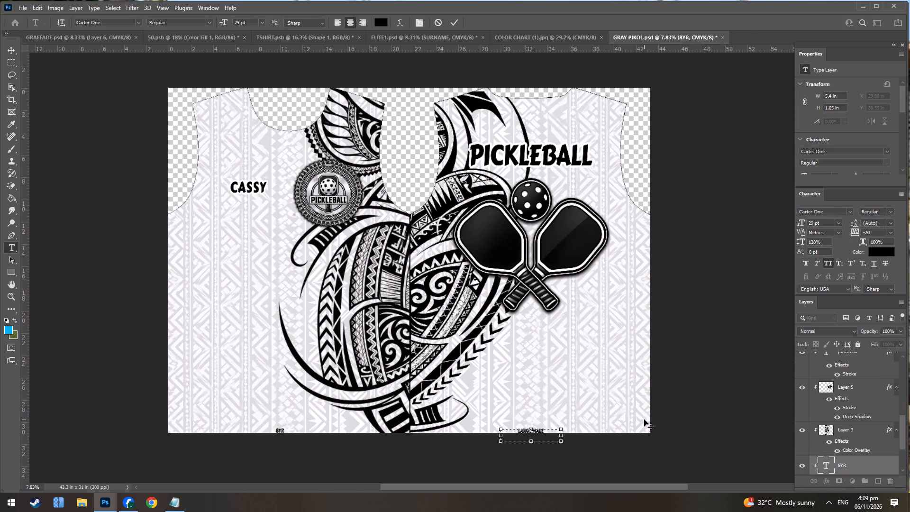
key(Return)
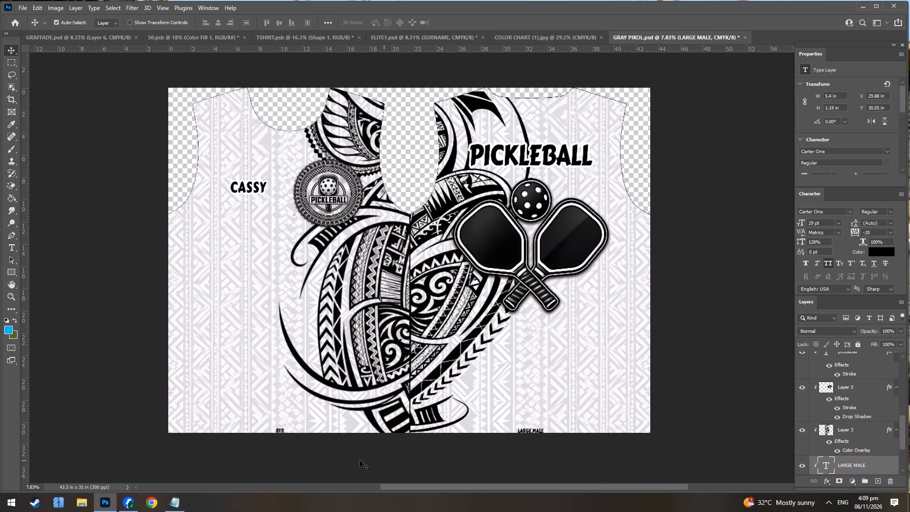
double_click(282, 432)
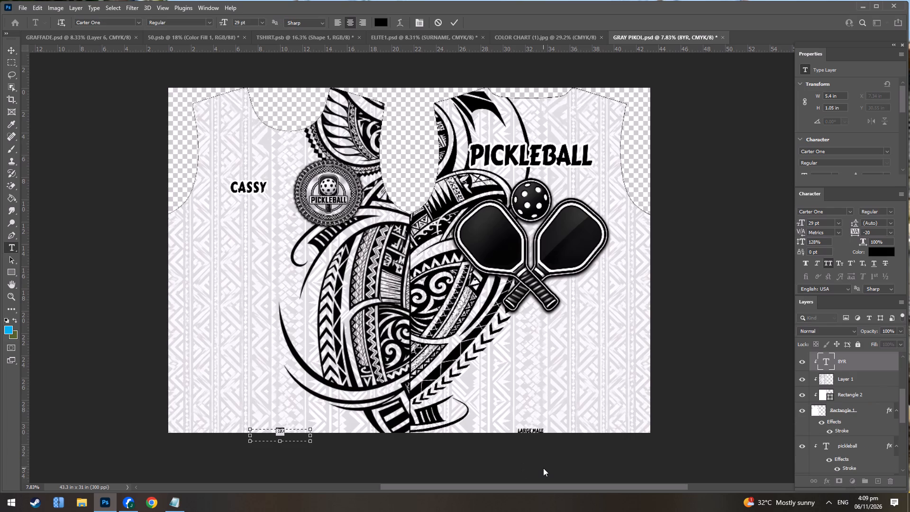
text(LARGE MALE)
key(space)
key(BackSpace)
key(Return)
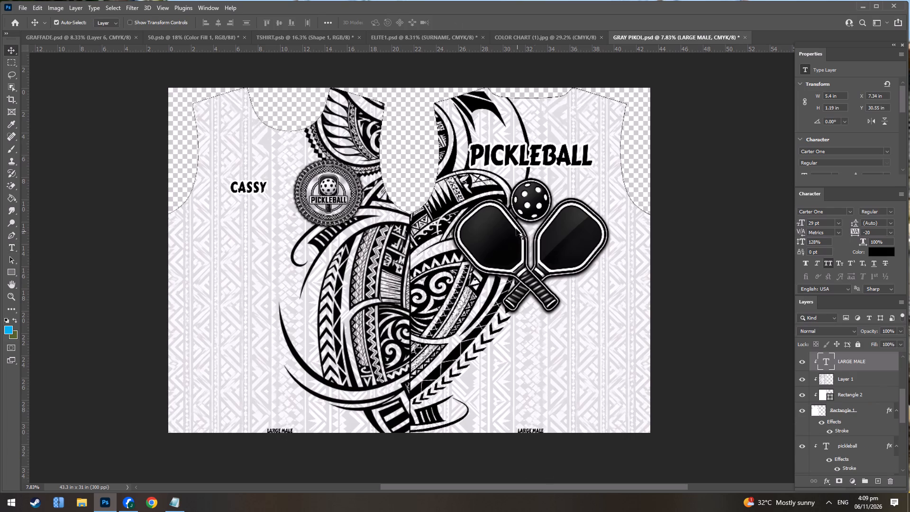
Check the forwarded order list in the Facebook chat and change the player name CASSY on the jersey to TWOLITZ.
scroll(505, 257, up, 2)
key(alt+Tab)
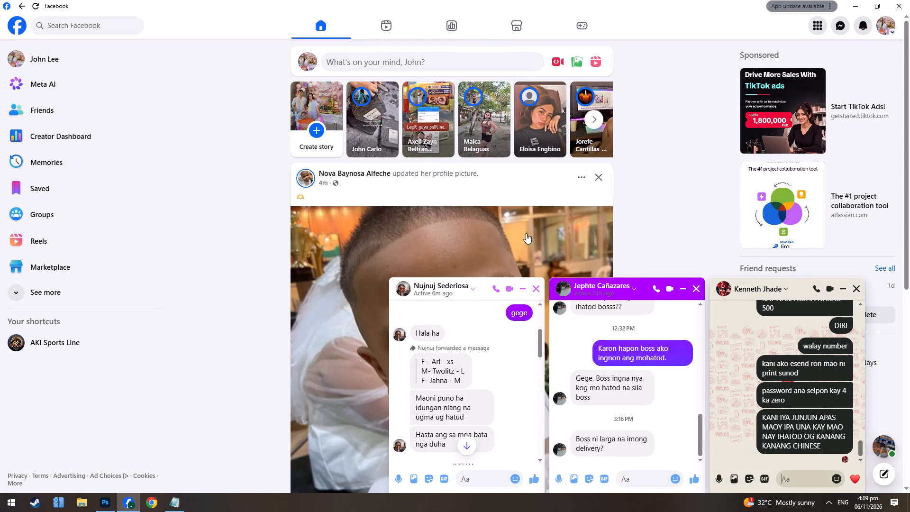
key(alt+Tab)
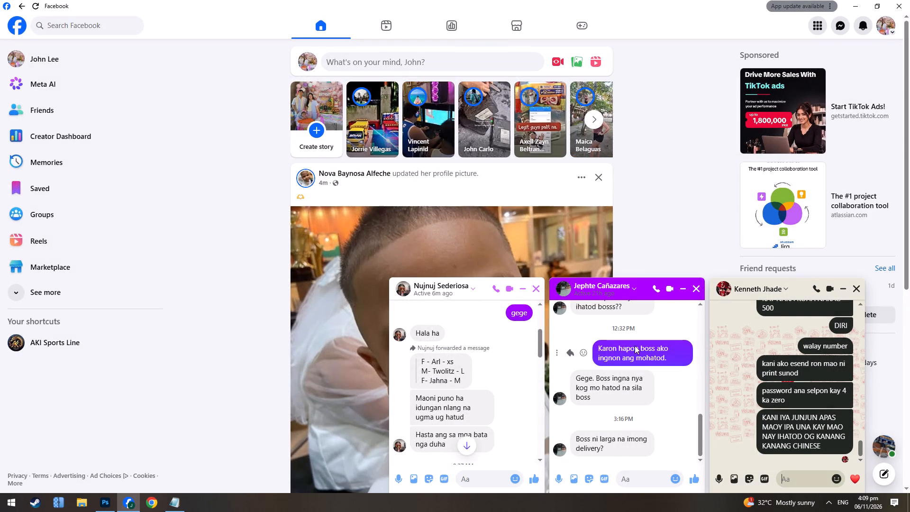
alt+scroll(505, 318, down, 3)
alt+scroll(490, 316, up, 2)
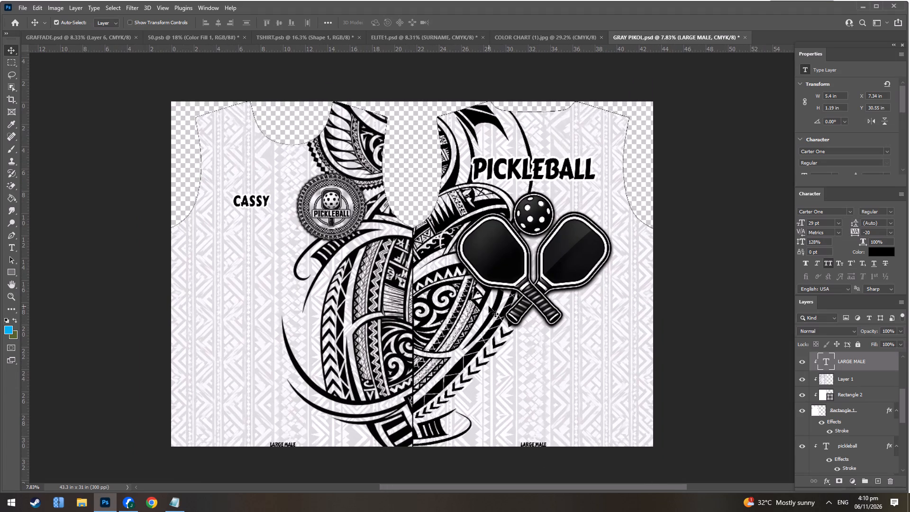
double_click(559, 164)
key(Return)
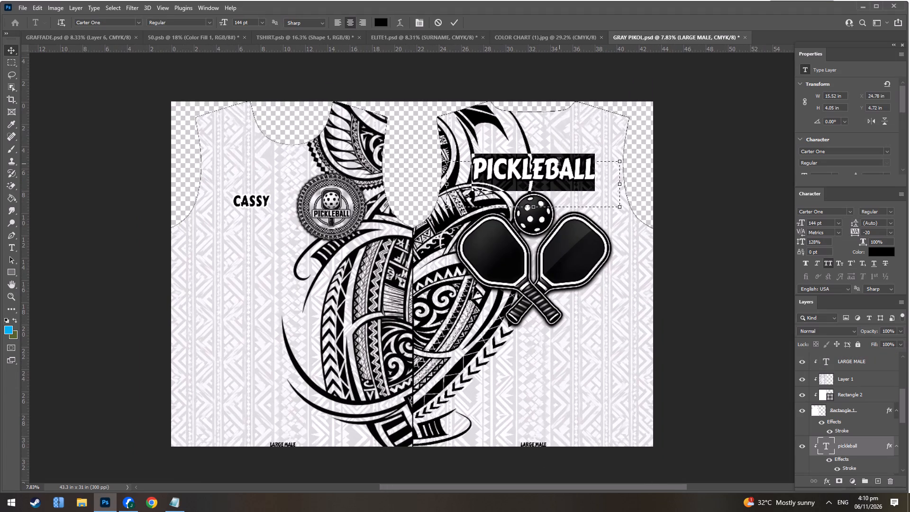
triple_click(253, 195)
key(alt+Tab)
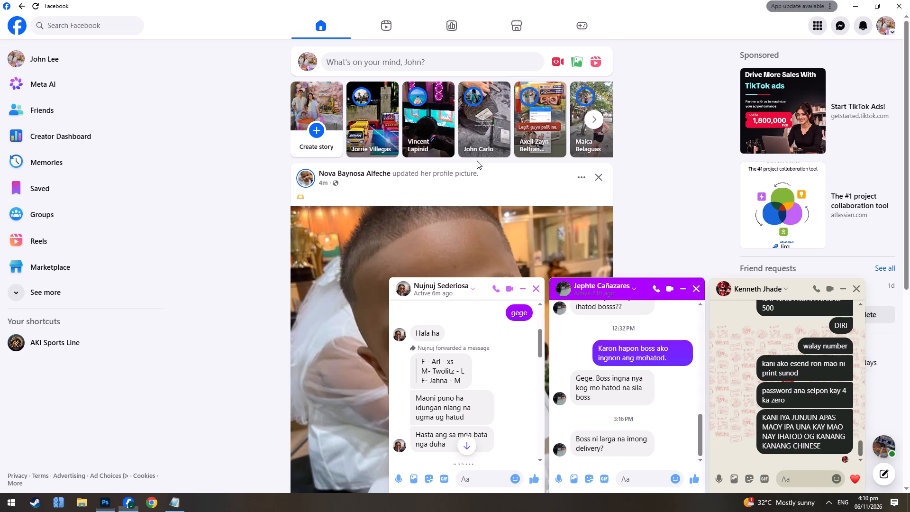
key(alt+Tab)
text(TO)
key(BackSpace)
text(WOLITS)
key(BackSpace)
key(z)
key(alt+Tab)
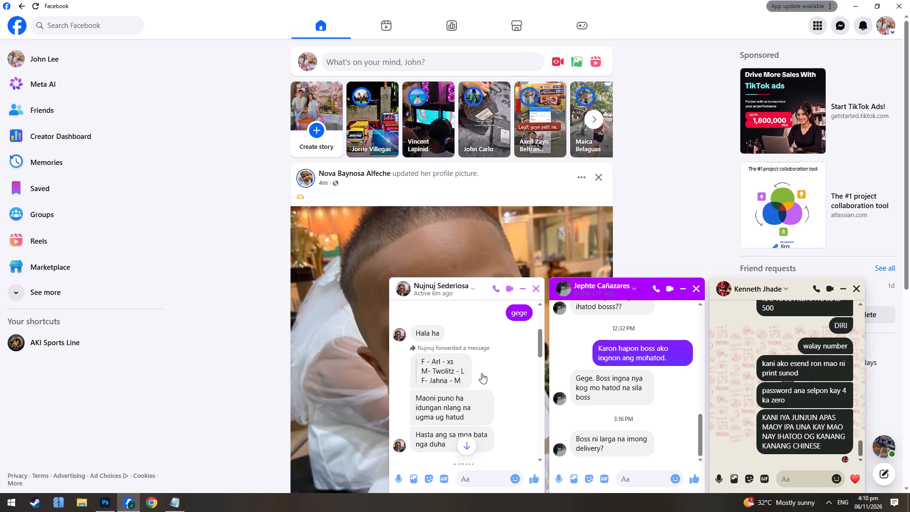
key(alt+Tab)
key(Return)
Look over the whole jersey layout and start saving a copy of it.
alt+scroll(485, 283, down, 3)
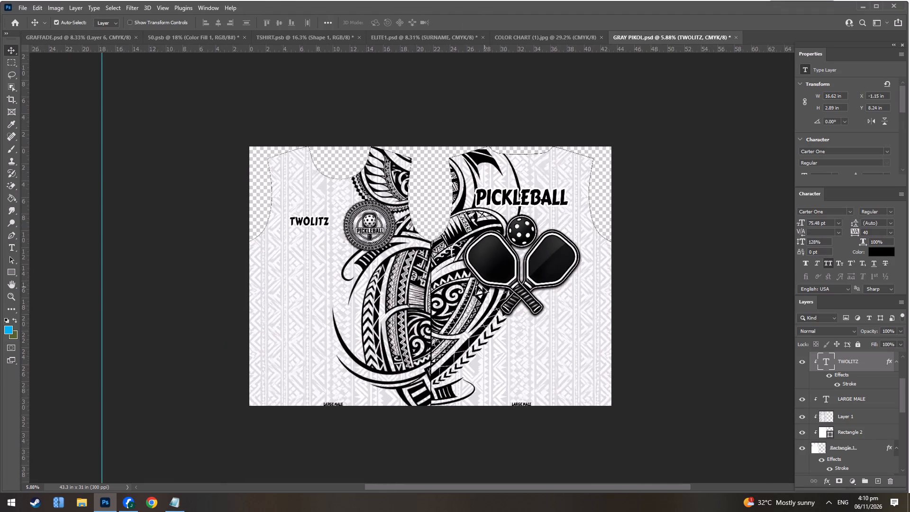
alt+scroll(481, 288, up, 3)
key(ctrl+alt+s)
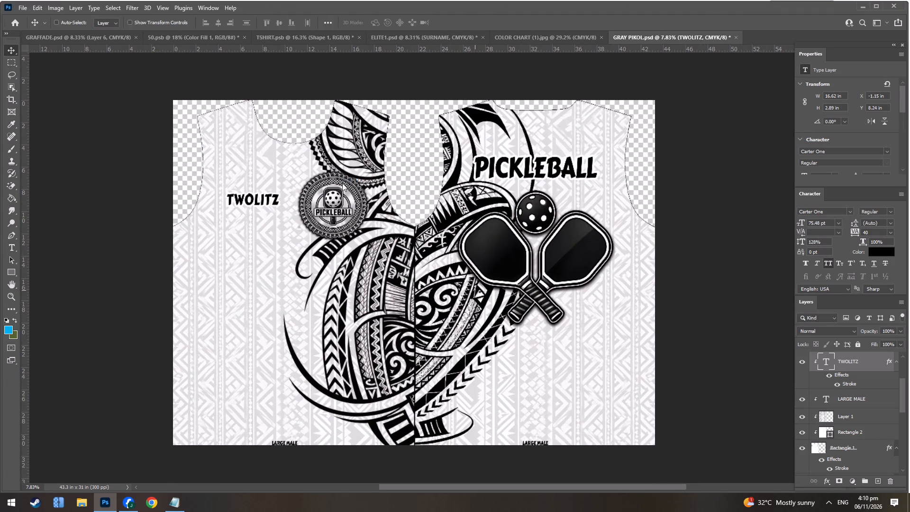
Save a JPEG copy of the large male jersey layout to the Desktop, named TWOLITZ.
double_click(130, 81)
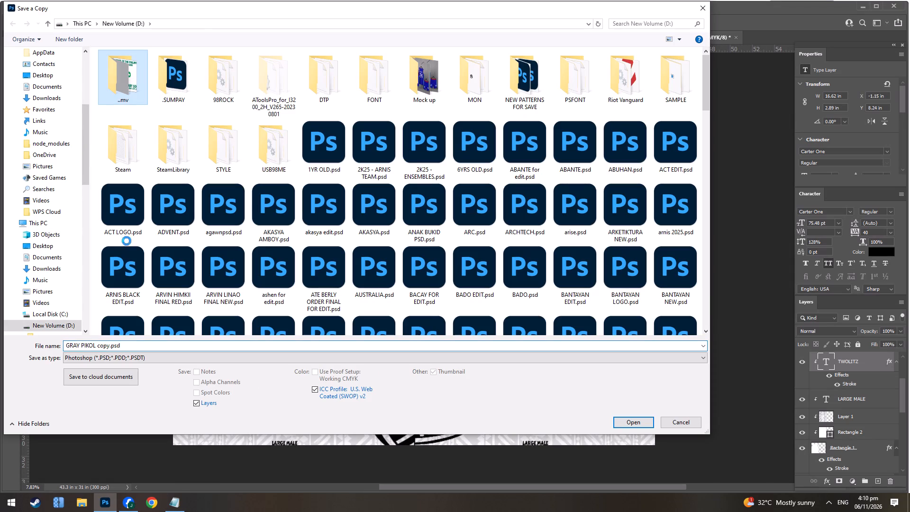
click(122, 358)
click(114, 402)
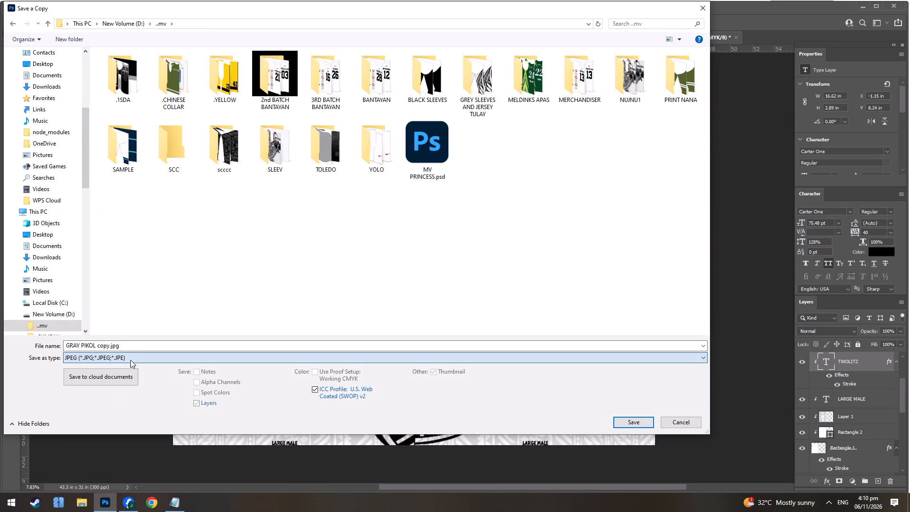
click(72, 60)
click(134, 345)
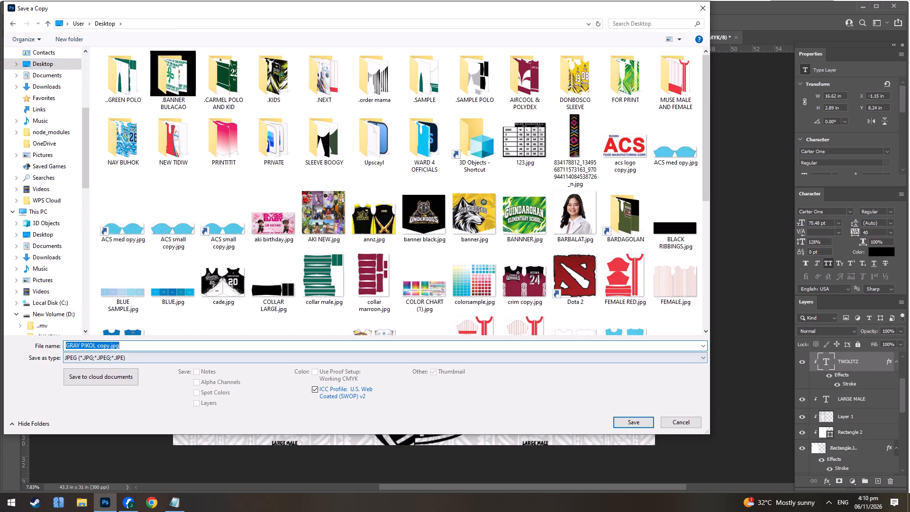
text(TO)
key(BackSpace)
text(WOLITZ)
key(Return)
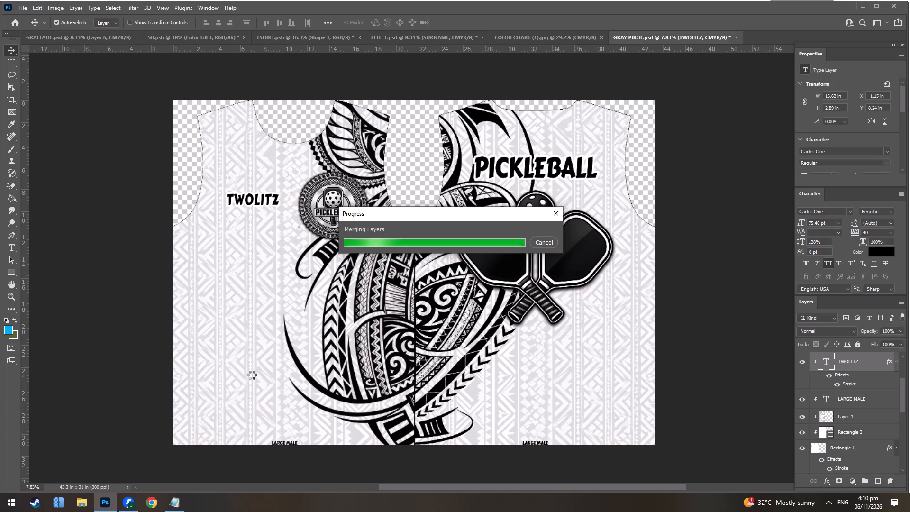
Finish saving the TWOLITZ JPEG copy with Maximum quality 12 and the Baseline ("Standard") format option.
click(125, 510)
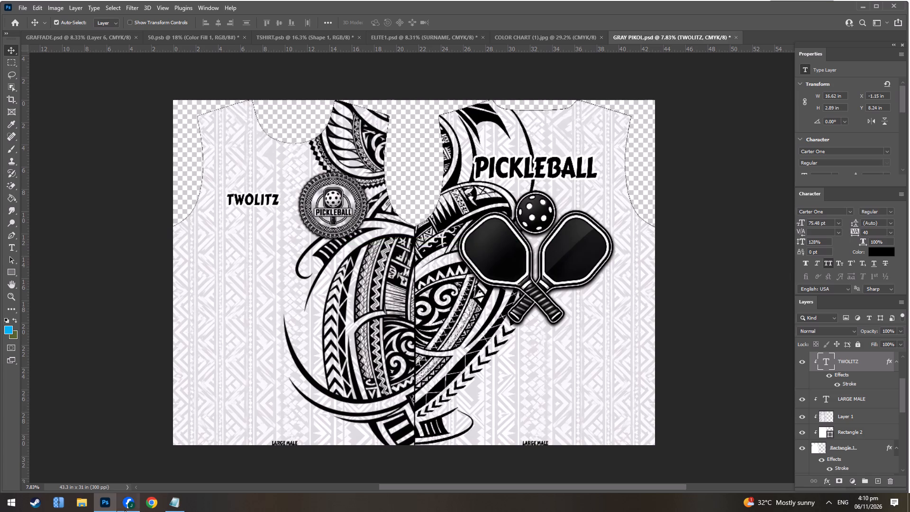
click(127, 507)
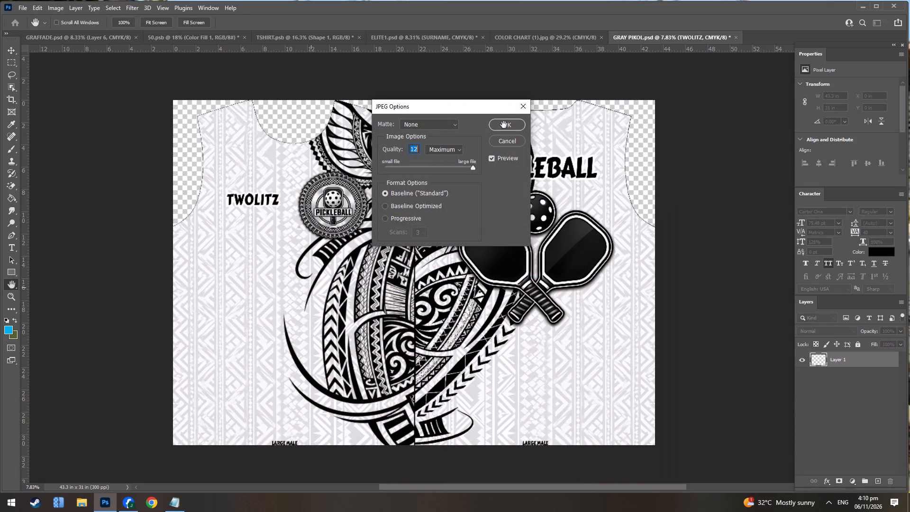
click(504, 126)
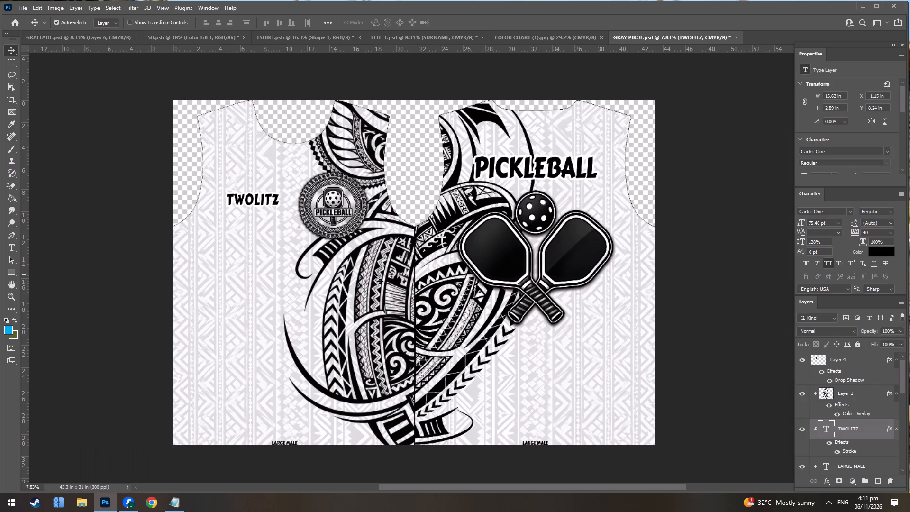
Check the order list in the Facebook chat and, back in Photoshop, resize the GRAY PIKOL.psd image to 45.3 inches wide and 32 inches high.
key(alt+Tab)
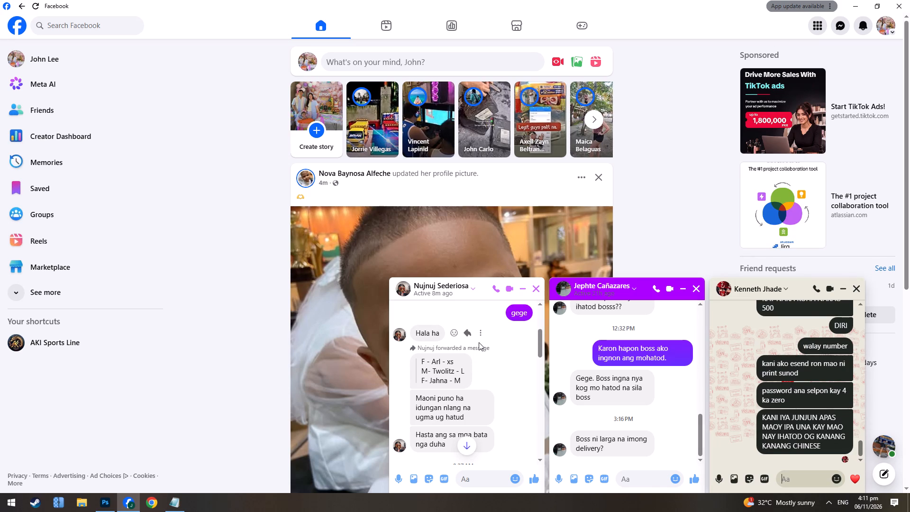
key(alt+Tab)
key(alt+Tab)
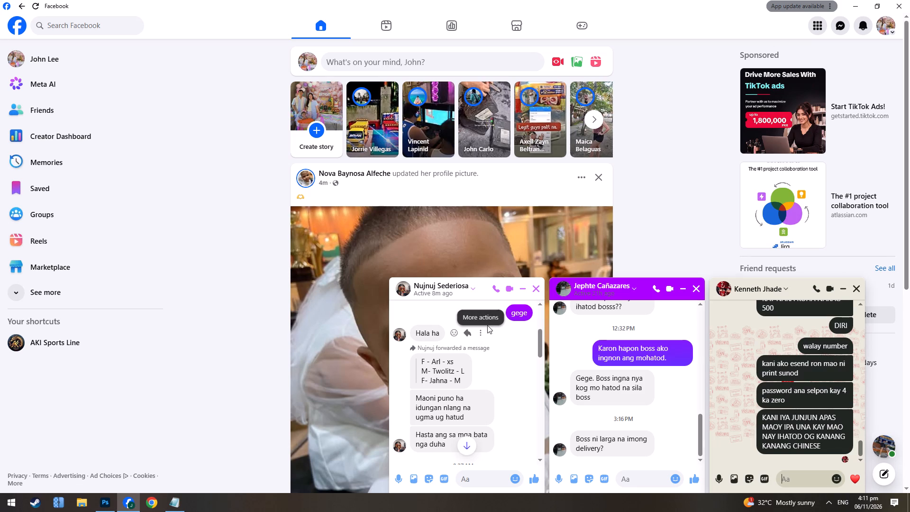
key(alt+Tab)
key(ctrl+alt+i)
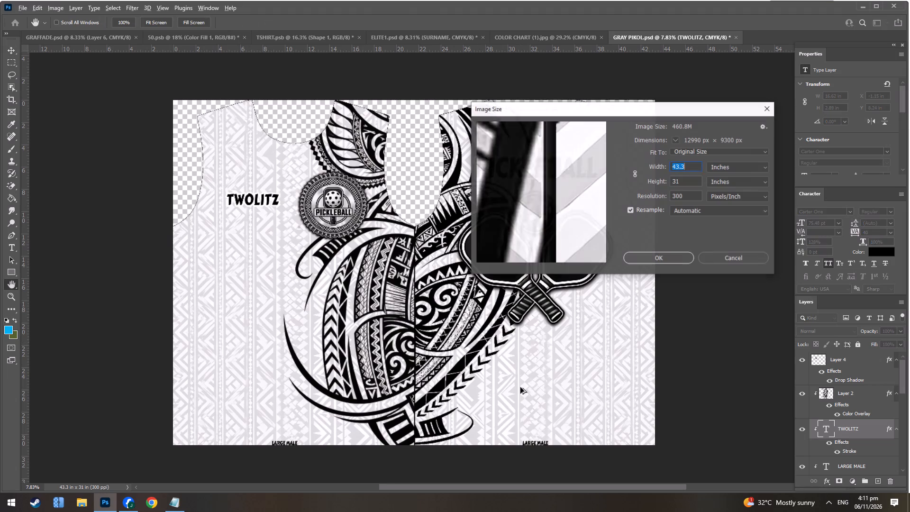
click(683, 180)
key(BackSpace)
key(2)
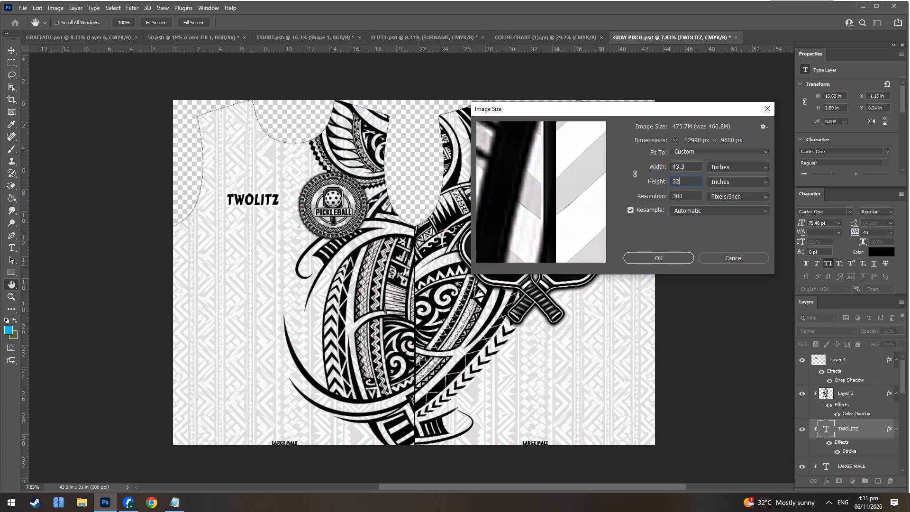
click(682, 167)
key(Left)
key(Left)
key(Right)
key(BackSpace)
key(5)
key(Return)
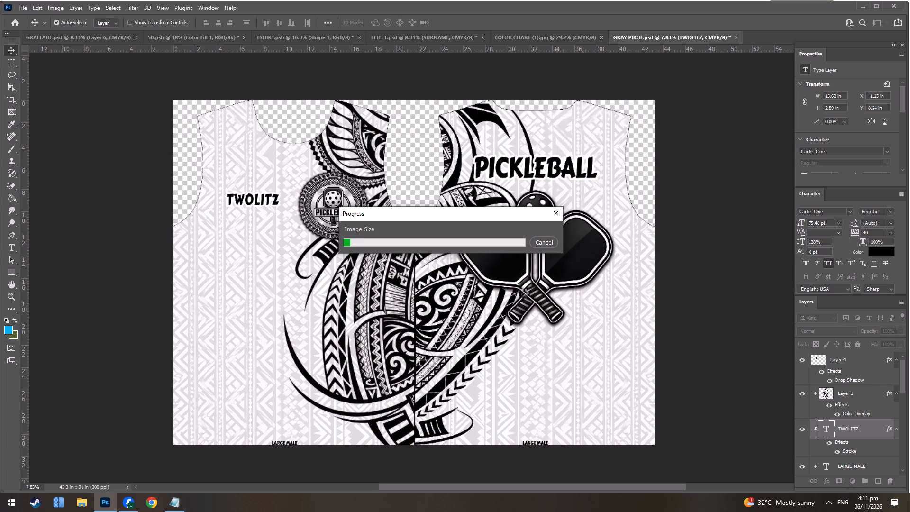
click(132, 504)
click(135, 504)
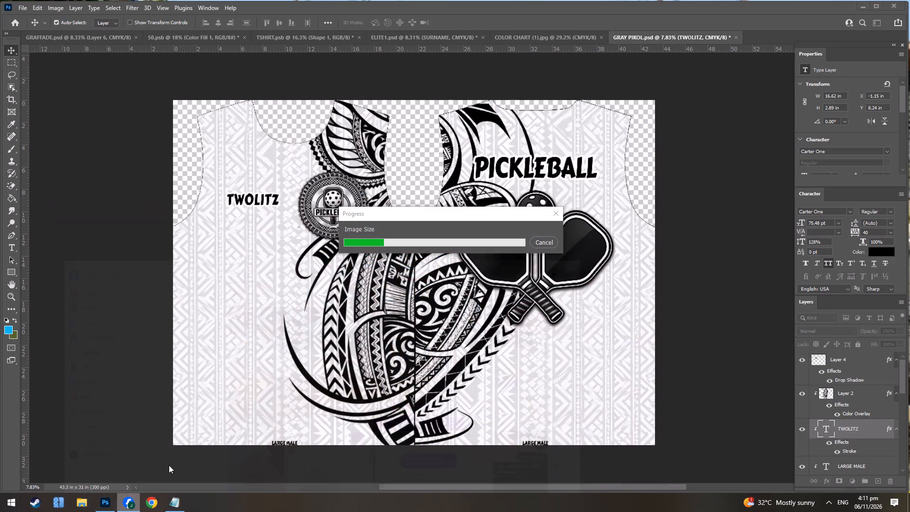
click(453, 235)
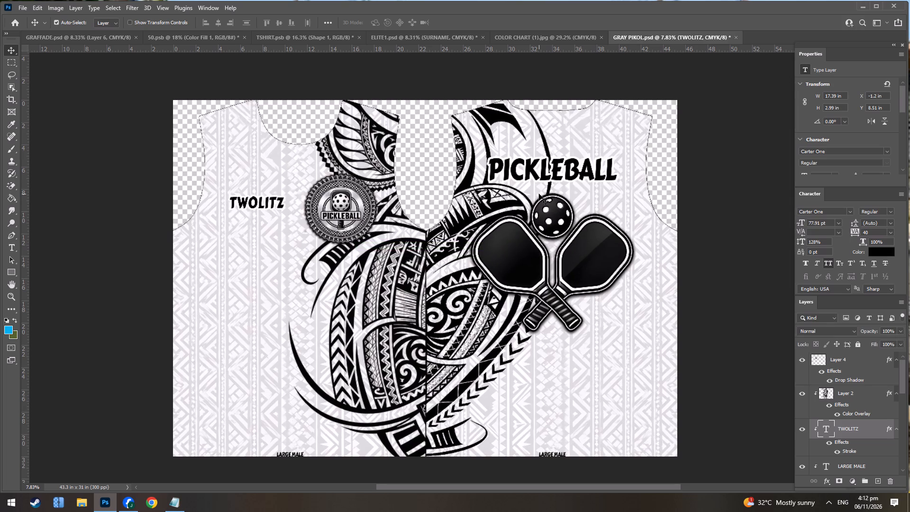
Change the size label at the hem of the back panel from LARGE MALE to XLARGE MALE.
scroll(482, 292, down, 7)
alt+scroll(556, 272, down, 3)
alt+scroll(557, 242, up, 1)
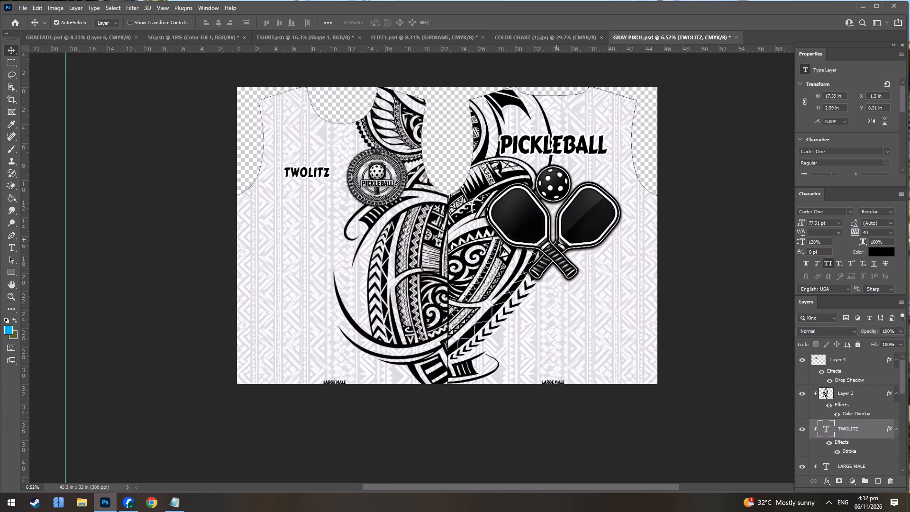
alt+scroll(588, 312, up, 2)
double_click(555, 393)
key(Left)
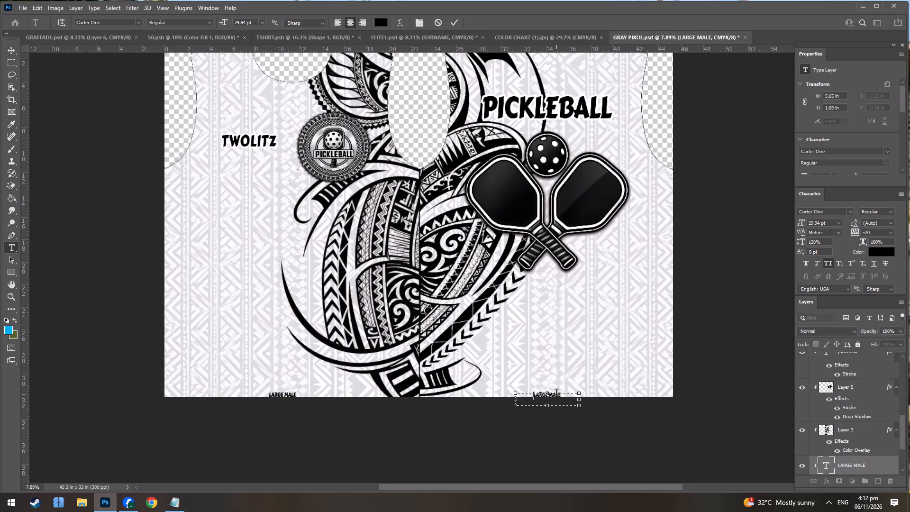
key(x)
key(Return)
Open the LARGE MALE size label at the front panel's hem for text editing.
double_click(288, 393)
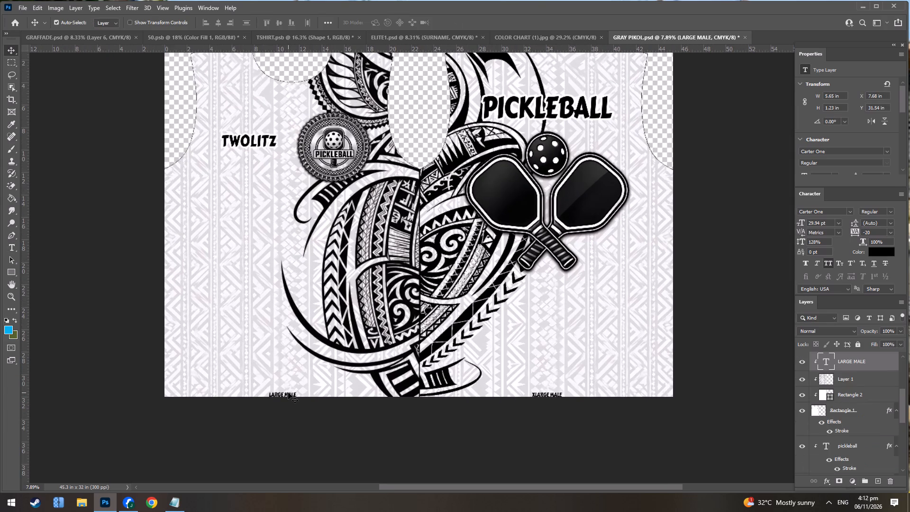
double_click(288, 396)
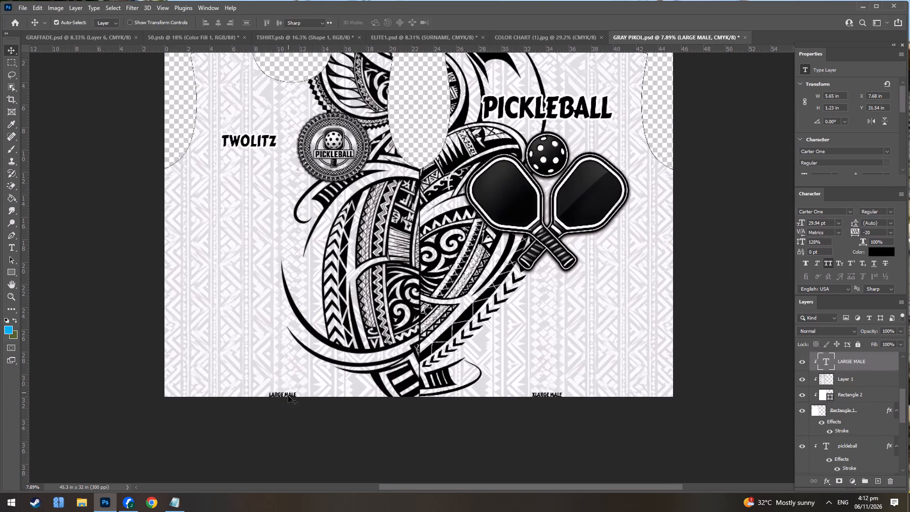
key(Left)
key(Left)
key(Left)
click(288, 396)
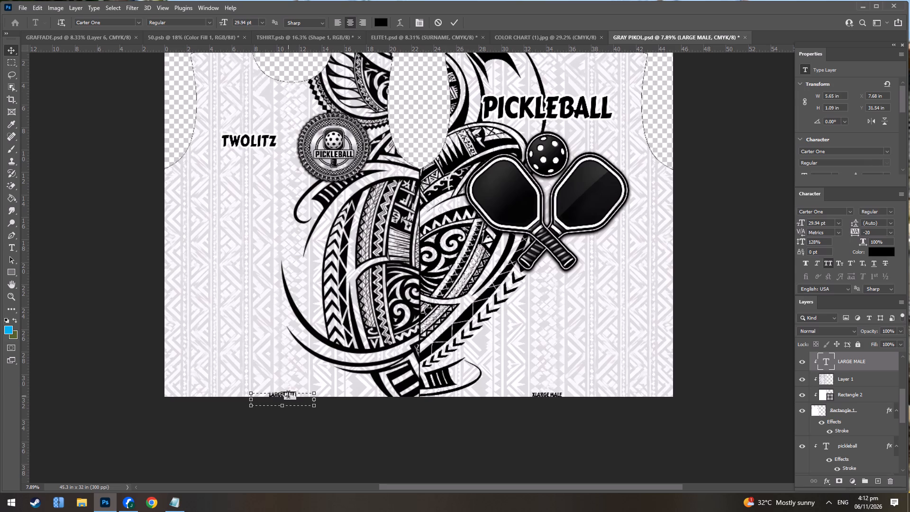
Add an X before LARGE and extra spaces in the size label at the front panel's hem.
key(Left)
key(Left)
key(Left)
key(Left)
key(Right)
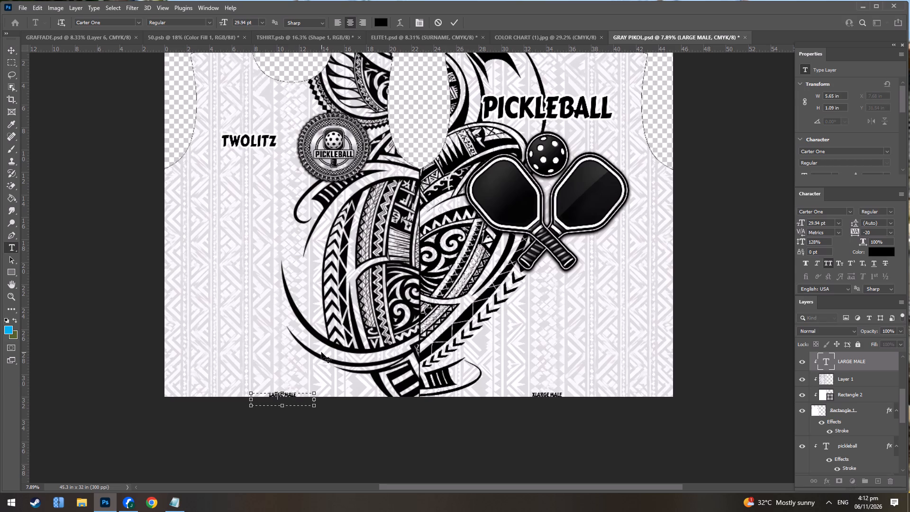
key(Right)
key(Right)
key(Right)
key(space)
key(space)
key(Left)
key(Left)
key(Left)
key(Left)
key(Left)
key(Left)
key(Left)
key(Left)
key(Left)
key(Left)
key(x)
key(Return)
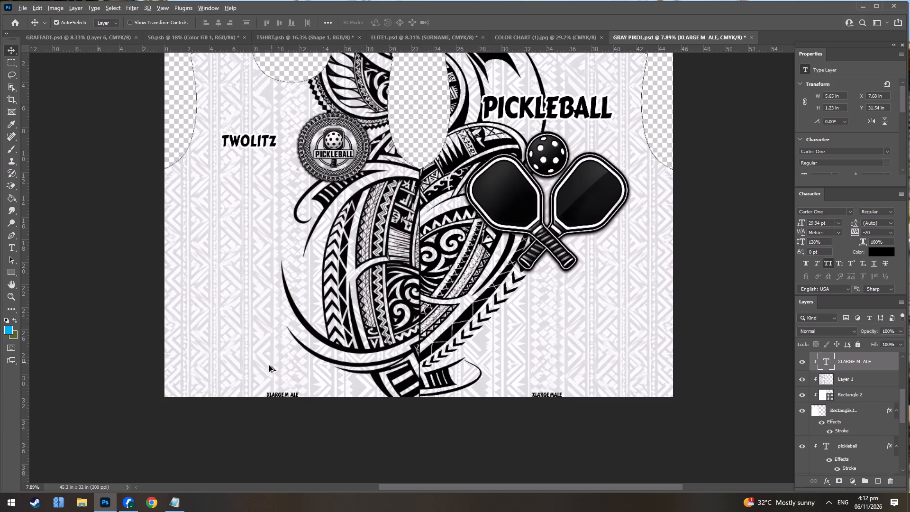
Correct the spacing in the front hem size label to read XLARGE MALE, with extra spaces only between the two words.
alt+scroll(282, 385, up, 2)
double_click(291, 403)
key(Left)
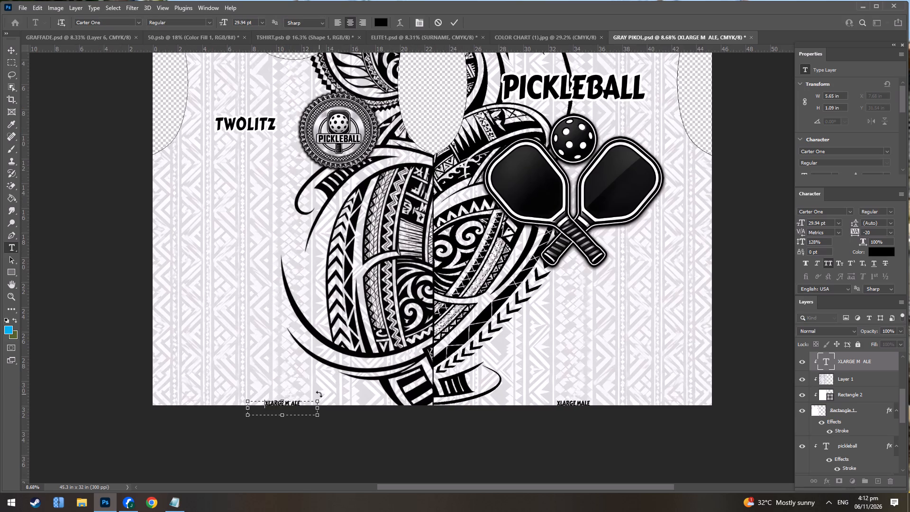
key(Right)
key(Right)
key(Right)
key(Right)
key(Right)
key(Right)
key(Right)
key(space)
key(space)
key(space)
key(Right)
key(Right)
key(Right)
key(BackSpace)
key(BackSpace)
key(Return)
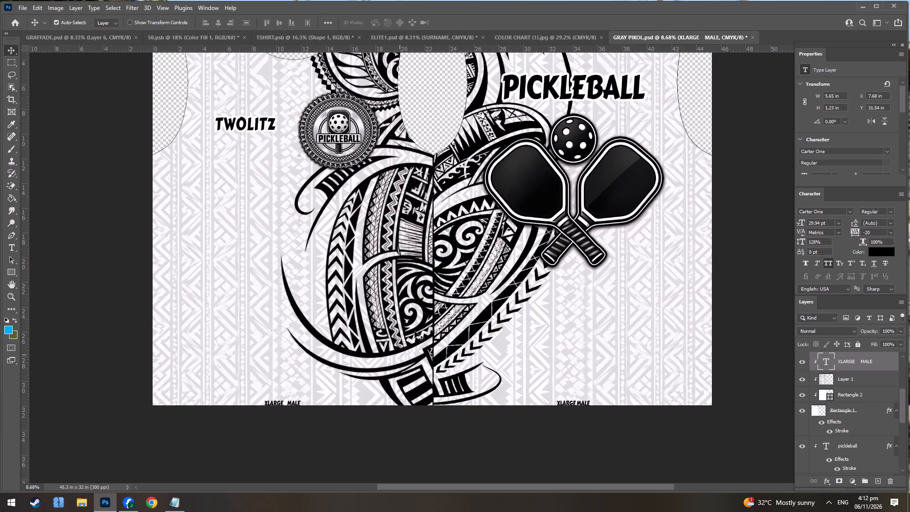
Open the PICKLEBALL title above the paddles on the back panel for text editing.
double_click(557, 89)
Switch to Facebook and look through the chat containing the Twolitz order for the wording requested on the jersey's back.
key(alt+Tab)
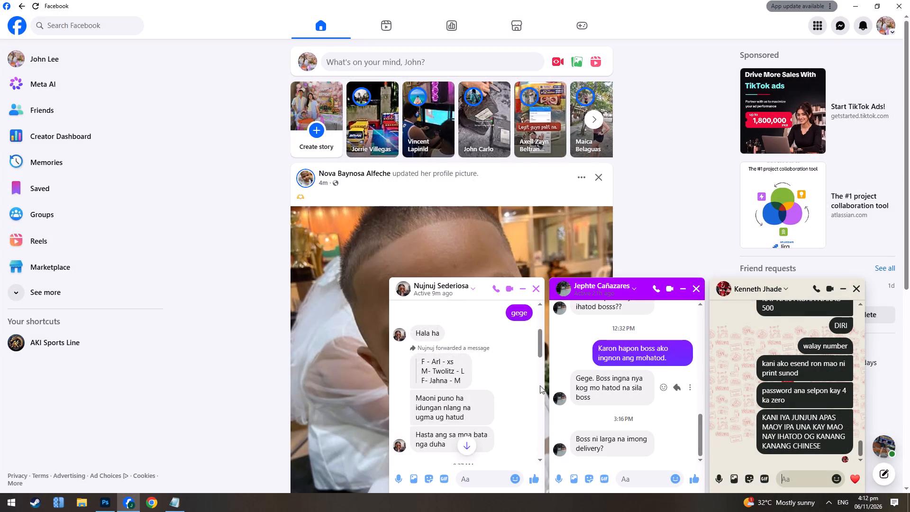
scroll(517, 390, up, 17)
scroll(519, 368, up, 5)
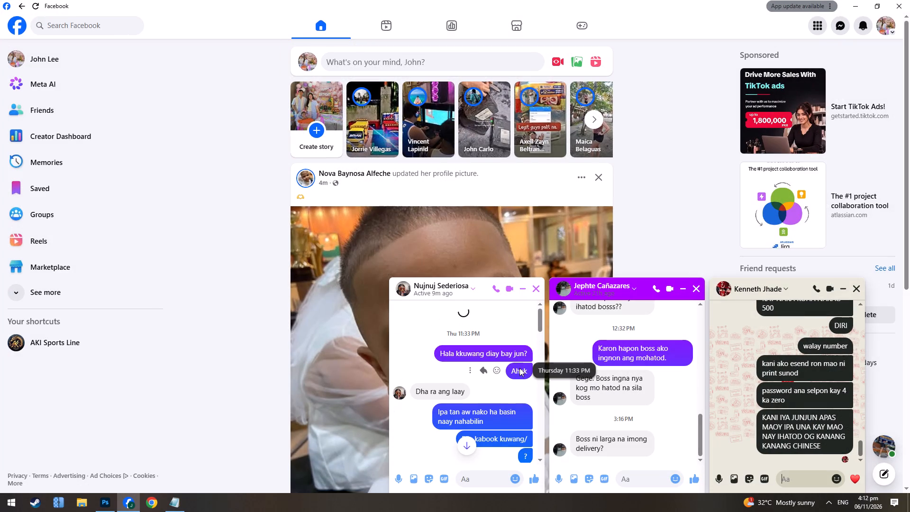
scroll(499, 366, up, 8)
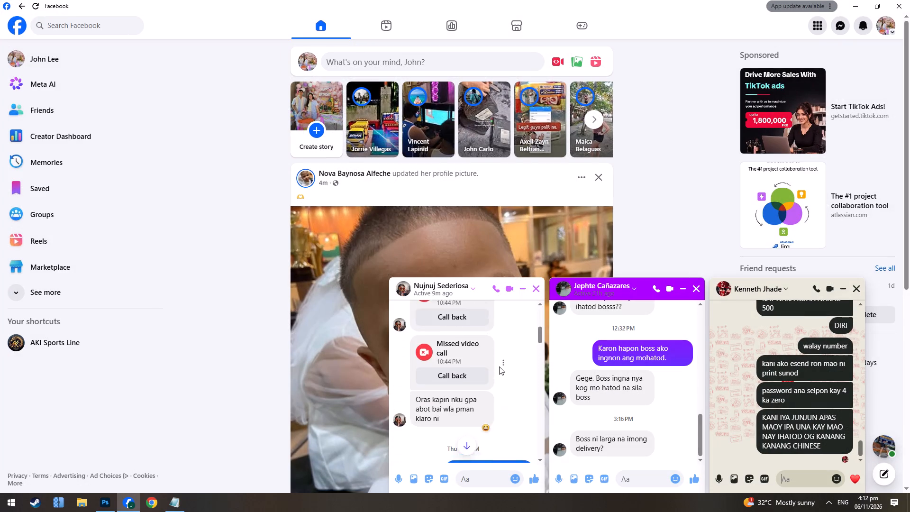
scroll(499, 366, down, 2)
scroll(499, 366, up, 7)
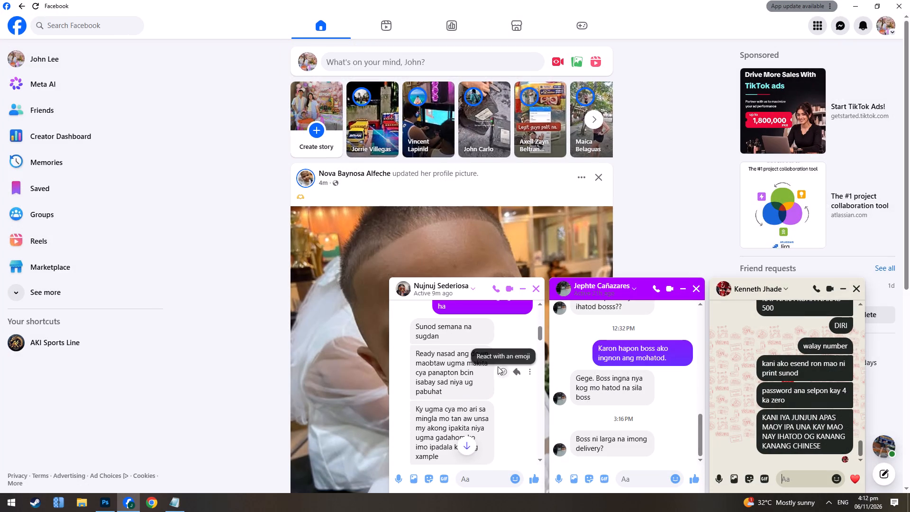
scroll(495, 367, down, 18)
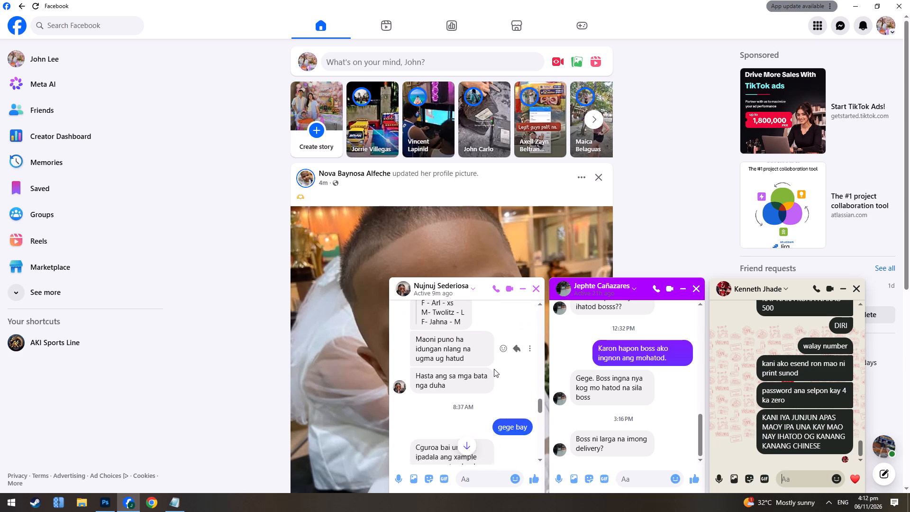
scroll(494, 369, down, 2)
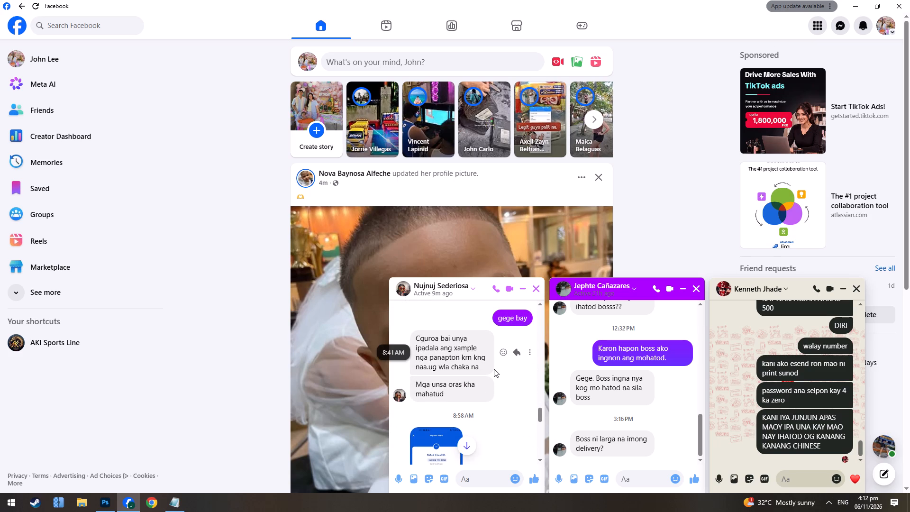
scroll(494, 369, down, 6)
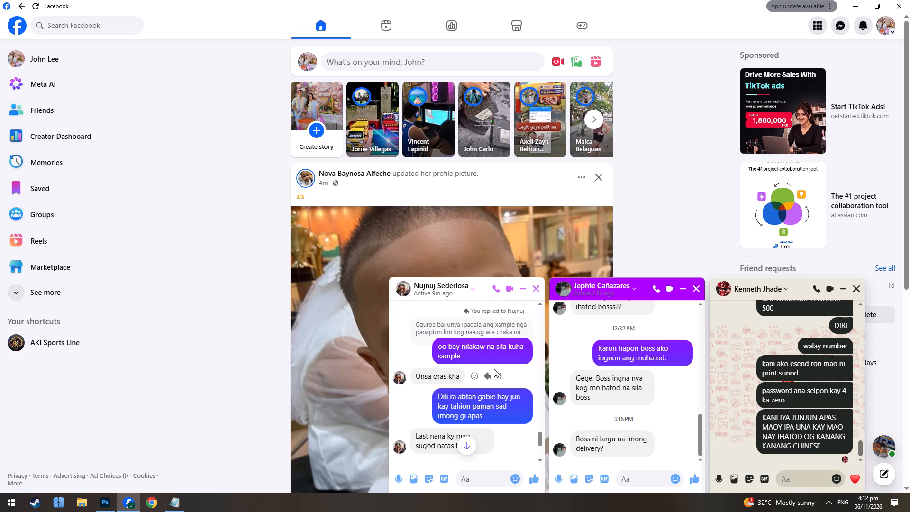
scroll(494, 369, down, 4)
scroll(494, 369, up, 4)
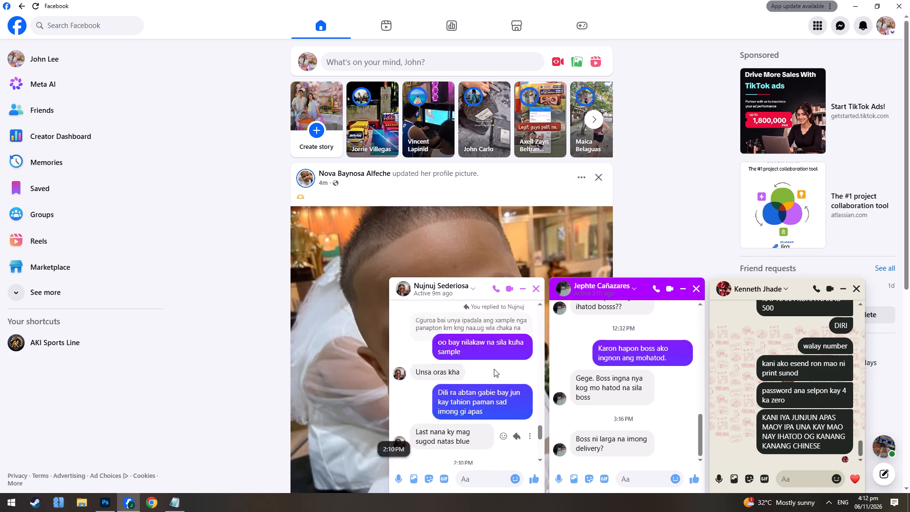
scroll(494, 369, up, 17)
scroll(494, 369, up, 4)
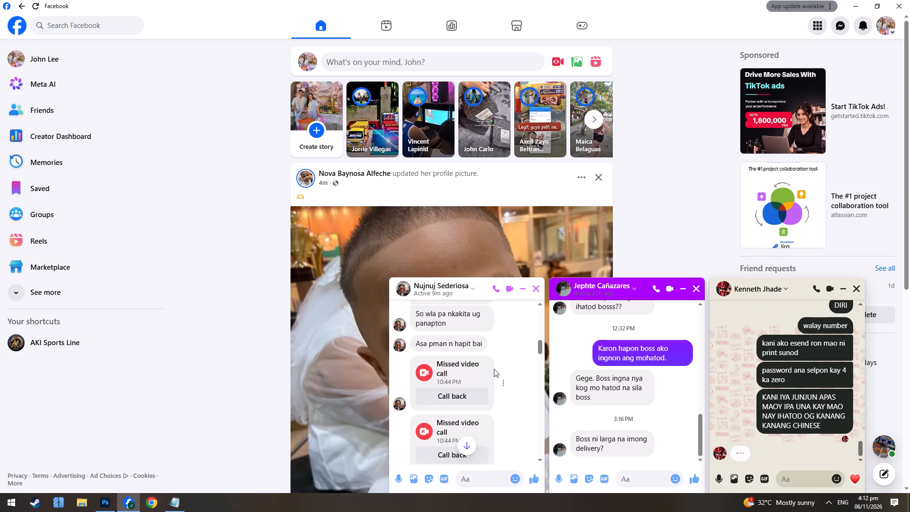
scroll(494, 369, up, 9)
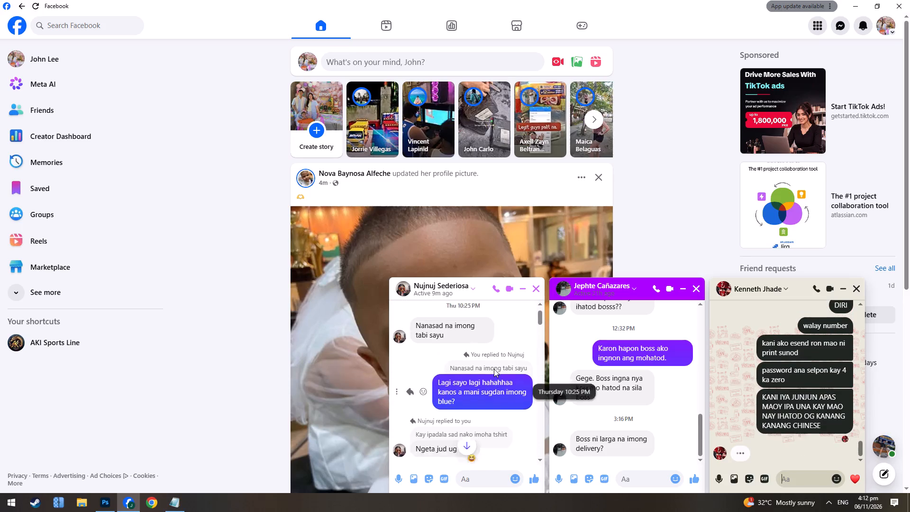
scroll(494, 369, up, 14)
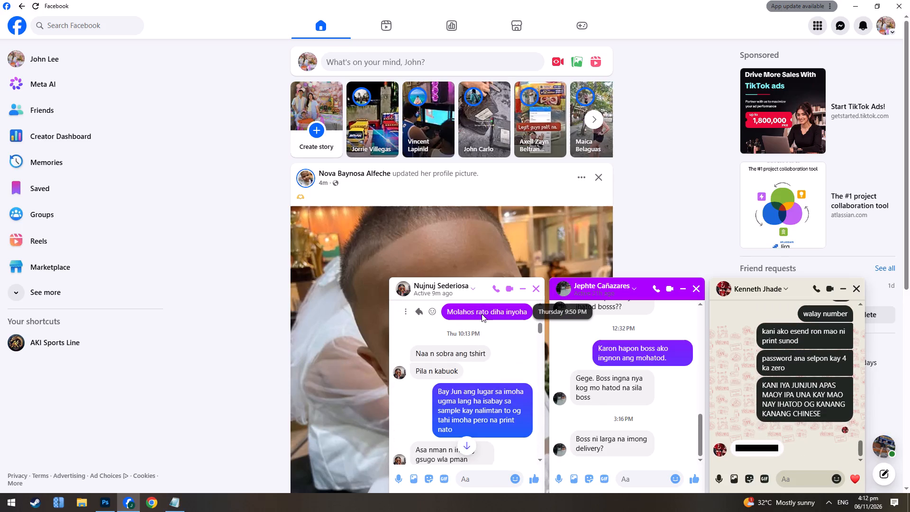
scroll(482, 316, down, 6)
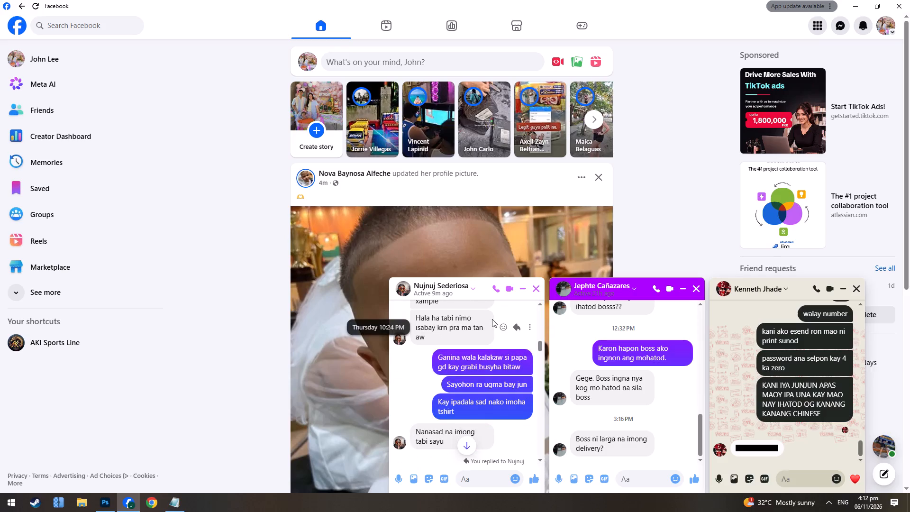
scroll(492, 319, up, 2)
scroll(492, 319, down, 3)
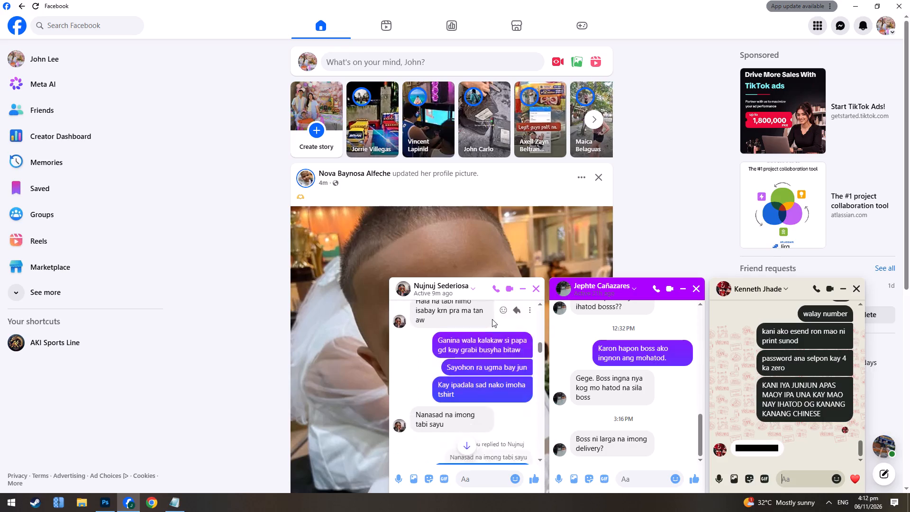
scroll(492, 319, down, 5)
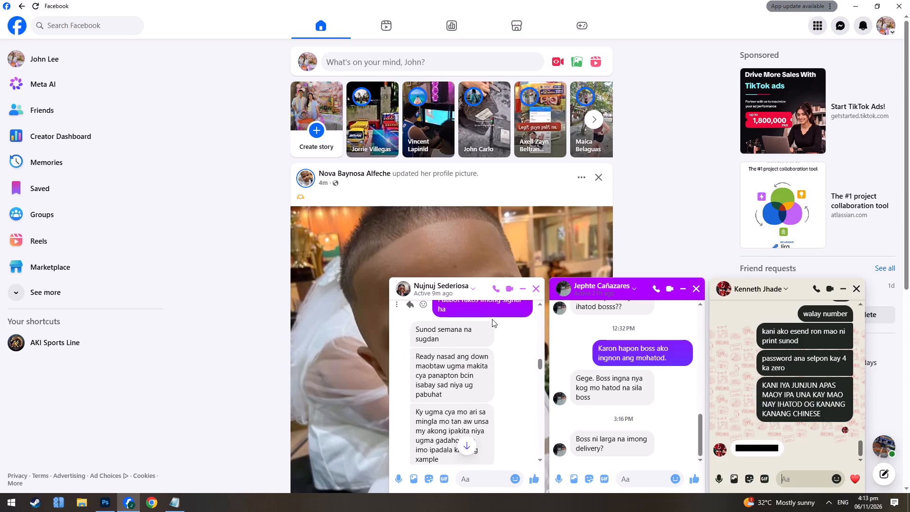
scroll(492, 319, down, 1)
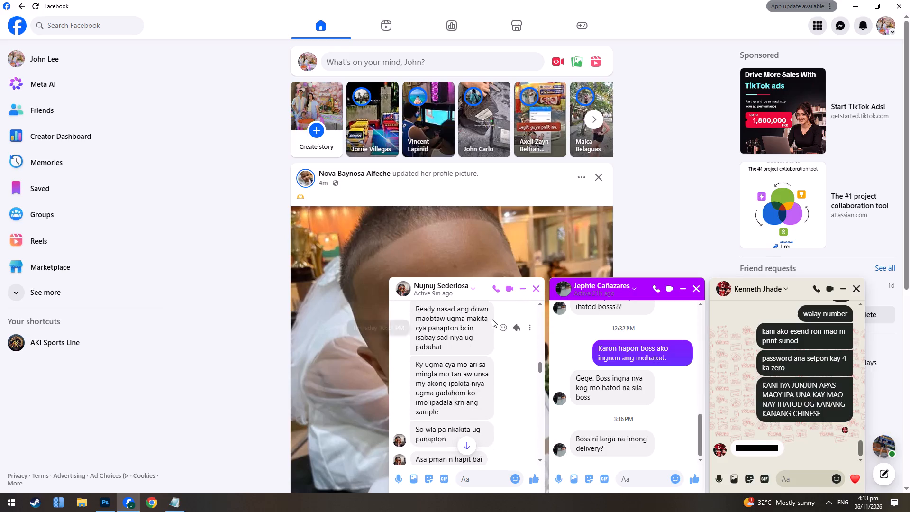
scroll(492, 319, down, 3)
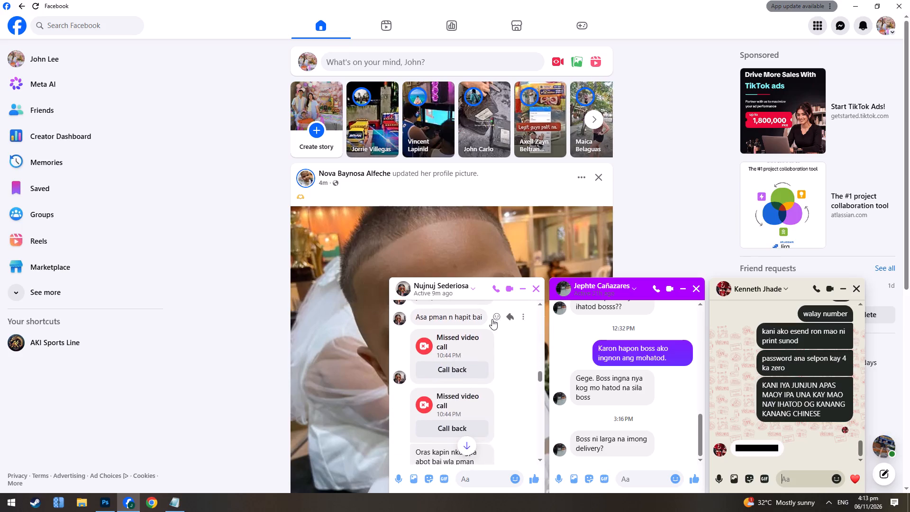
scroll(492, 319, down, 5)
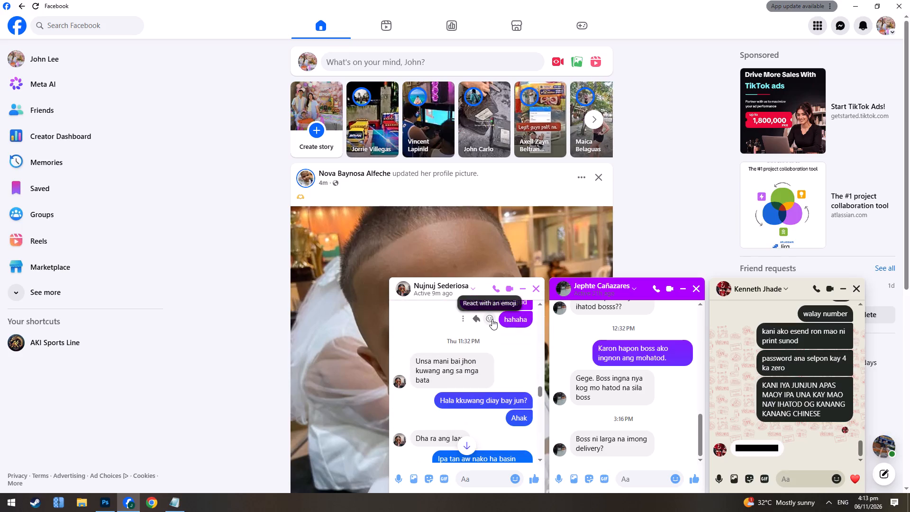
scroll(492, 319, up, 1)
scroll(492, 319, down, 4)
scroll(492, 319, up, 12)
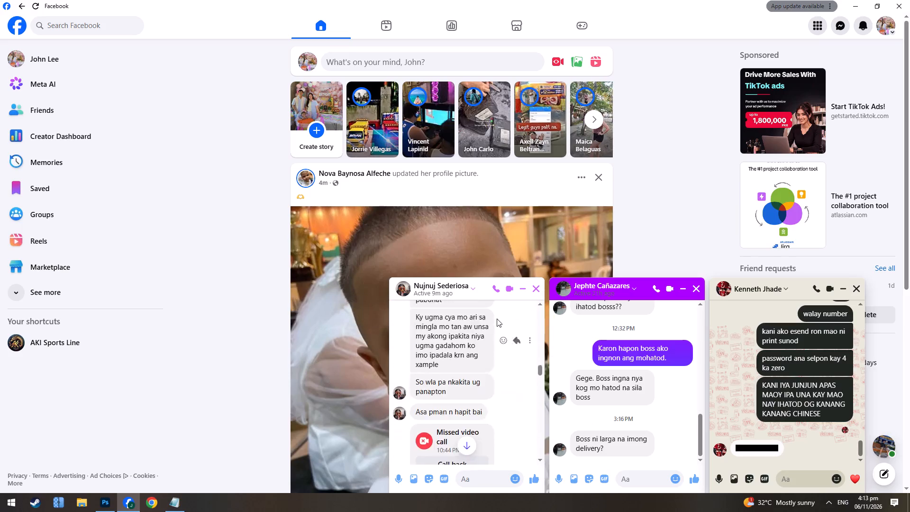
scroll(497, 319, up, 14)
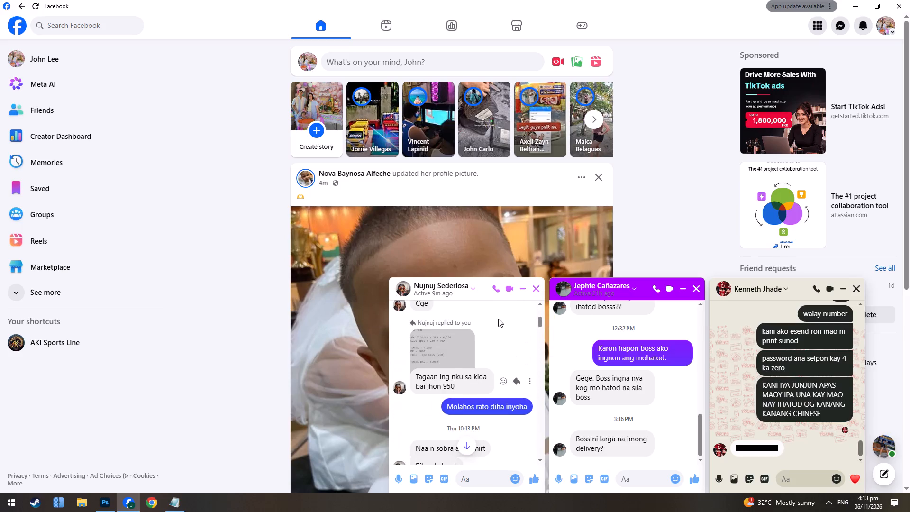
scroll(498, 319, up, 15)
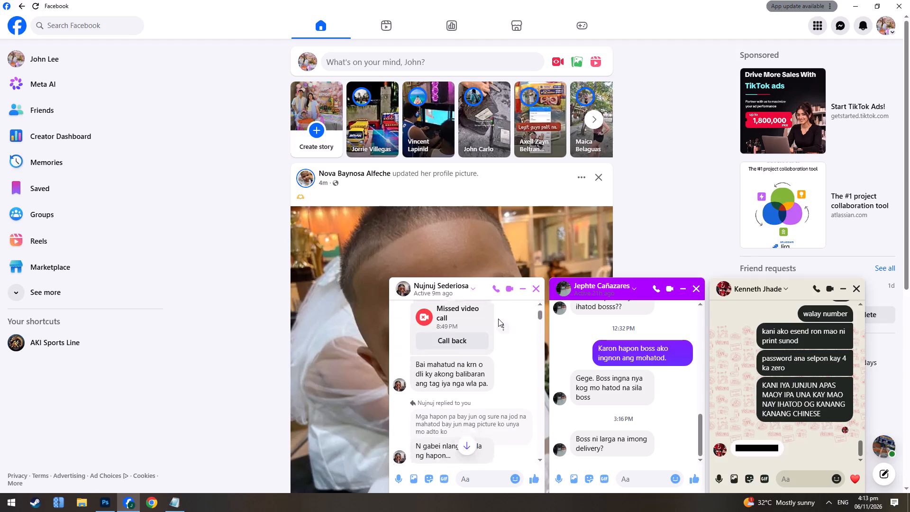
scroll(498, 319, down, 1)
scroll(498, 319, up, 6)
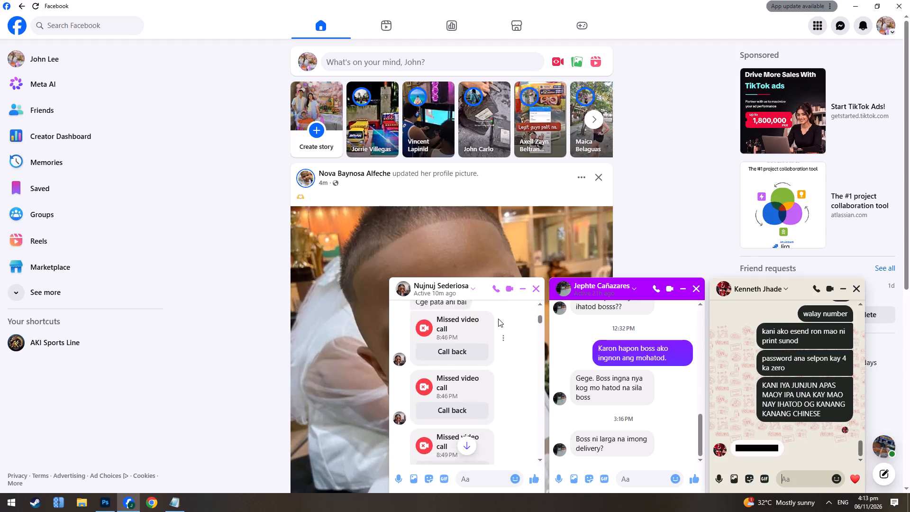
scroll(498, 319, up, 2)
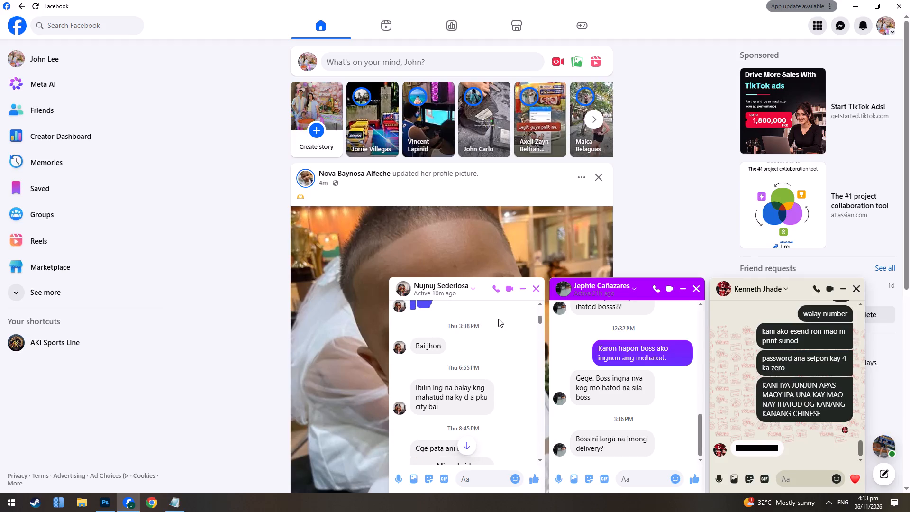
scroll(498, 319, up, 9)
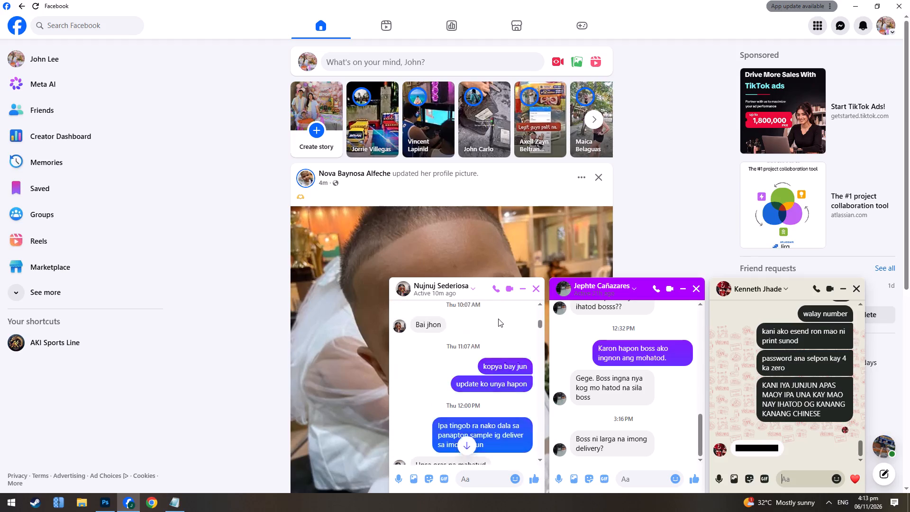
scroll(498, 319, up, 1)
Return to Photoshop and replace the back panel's PICKLEBALL title with NO MERCY.
key(alt+Tab)
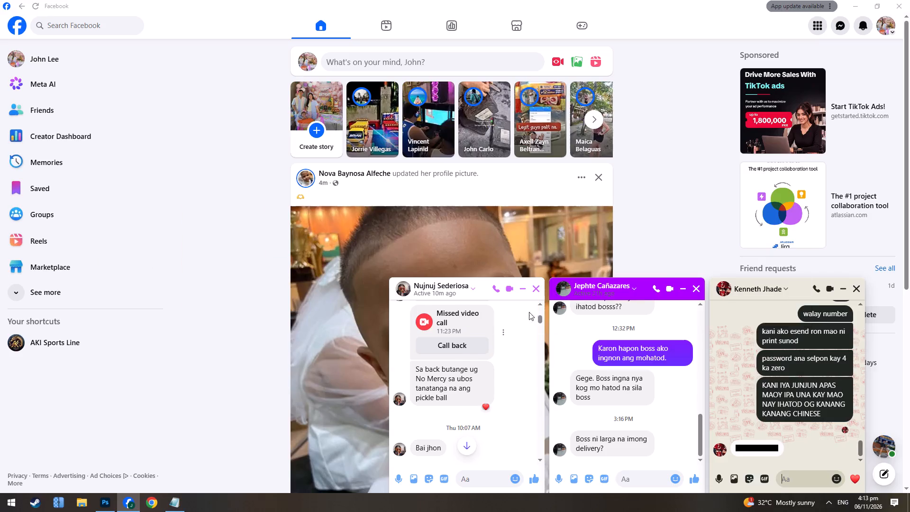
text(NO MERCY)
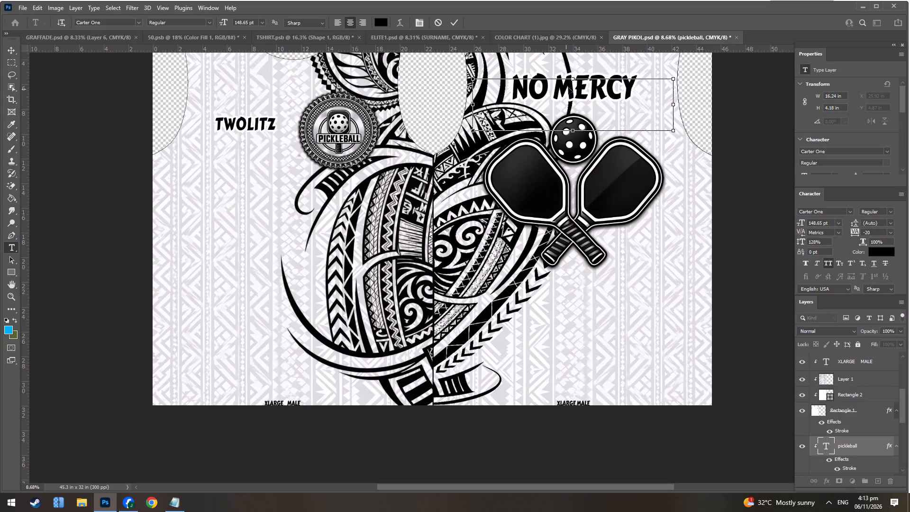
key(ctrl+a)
scroll(655, 127, up, 12)
key(Return)
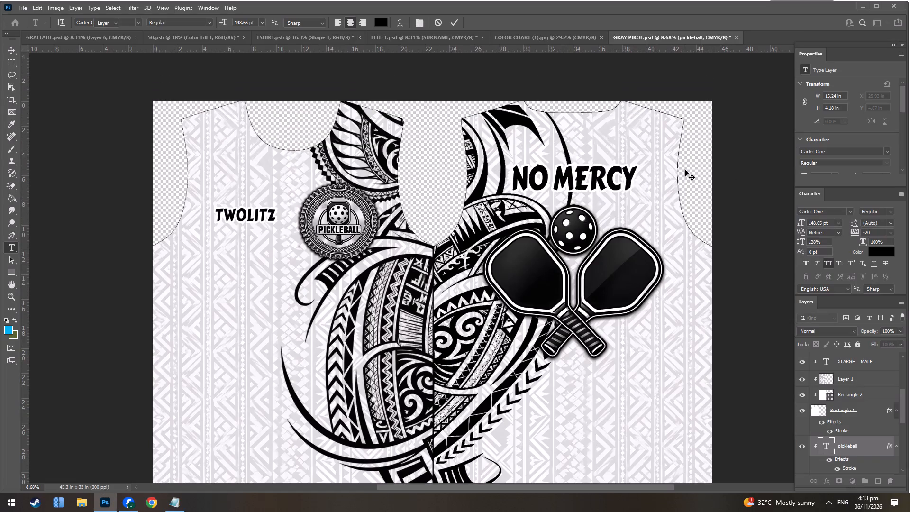
Move the NO MERCY title down about 0.7 inches, closer to the ball and paddles.
alt+scroll(540, 201, down, 5)
scroll(540, 178, up, 7)
alt+scroll(521, 192, up, 3)
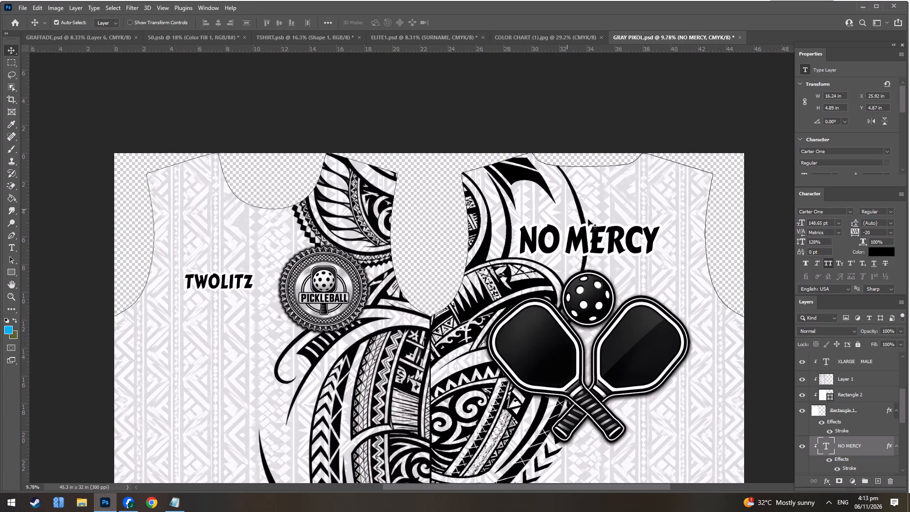
drag(592, 239, 591, 247)
alt+scroll(592, 248, down, 12)
alt+scroll(564, 257, up, 4)
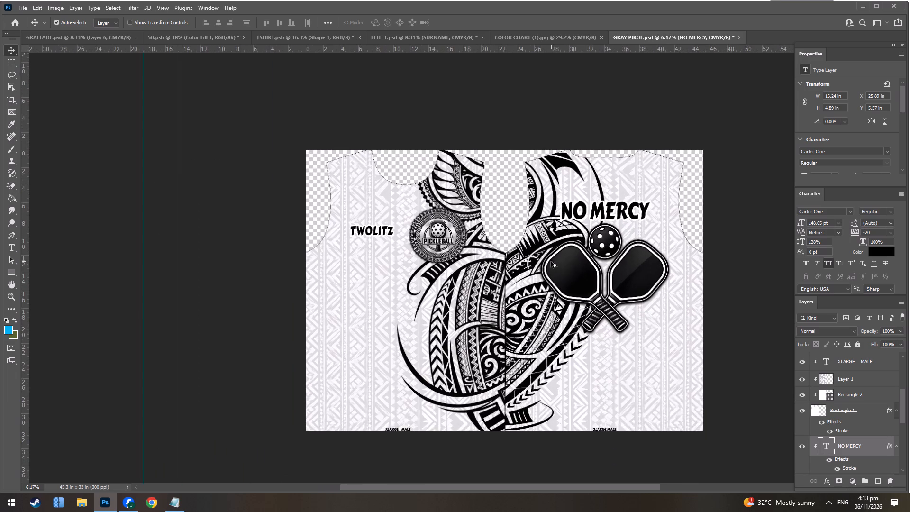
Replace the player name TWOLITZ on the front panel with NUJNUJ.
alt+scroll(427, 249, up, 1)
double_click(372, 226)
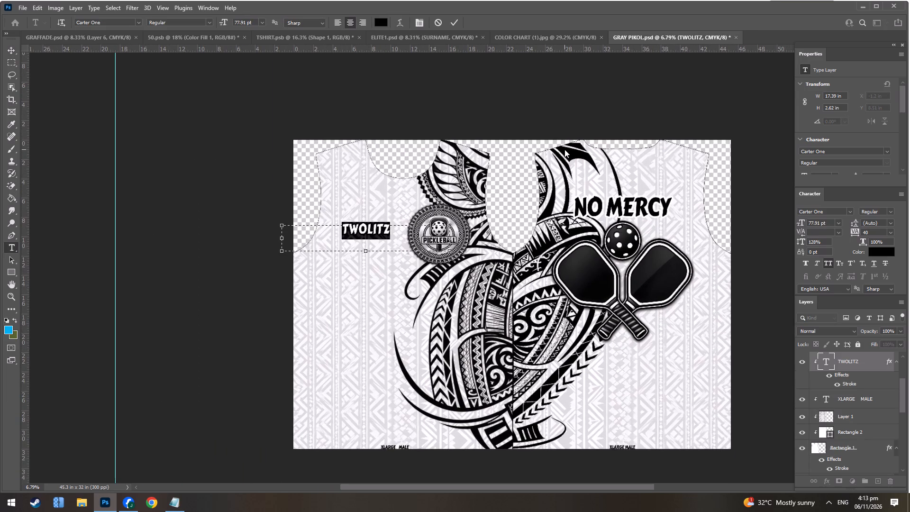
text(NUJNUJ)
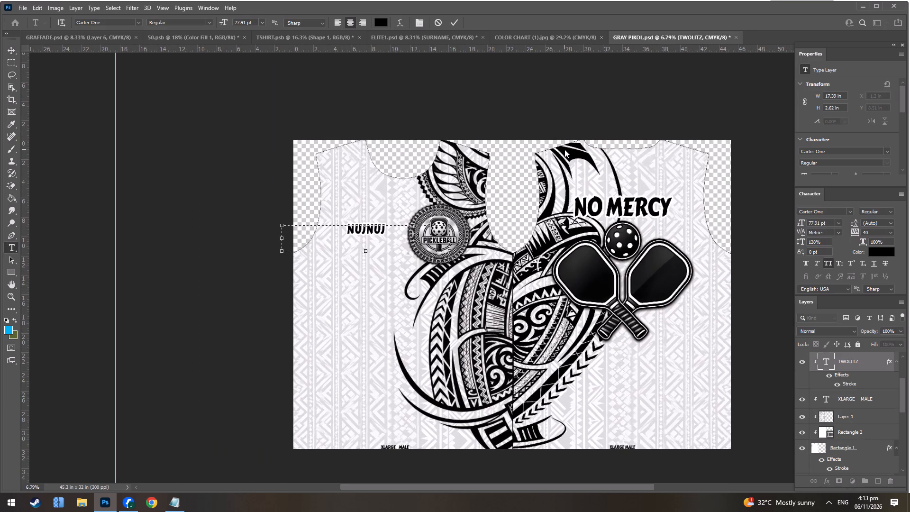
key(Return)
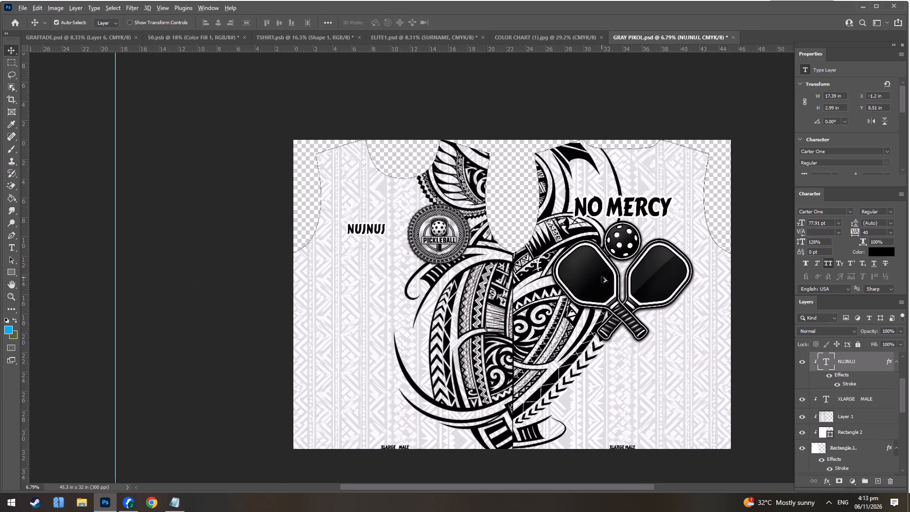
Start saving a copy of the NUJNUJ jersey layout.
alt+scroll(601, 276, up, 1)
key(ctrl+alt+s)
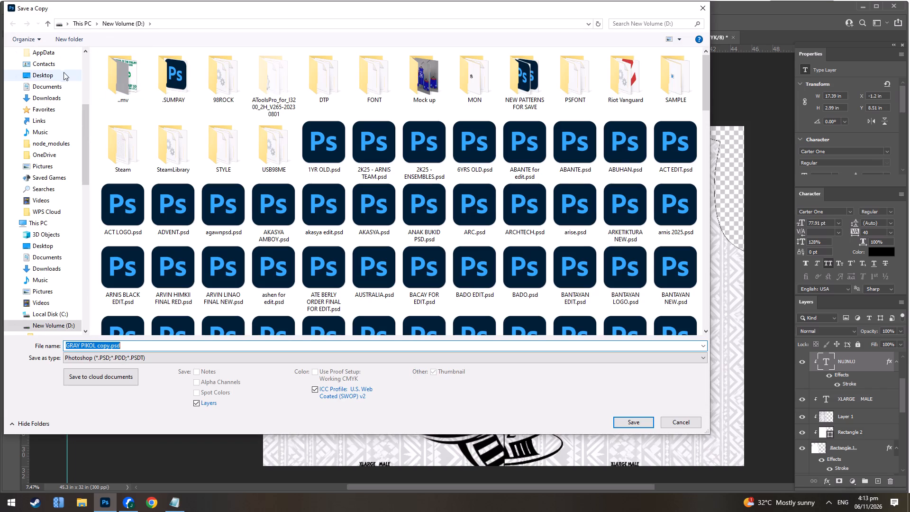
Save the NUJNUJ layout copy to the Desktop in JPEG format with the file name NO MERCY.
click(57, 79)
click(120, 365)
click(133, 357)
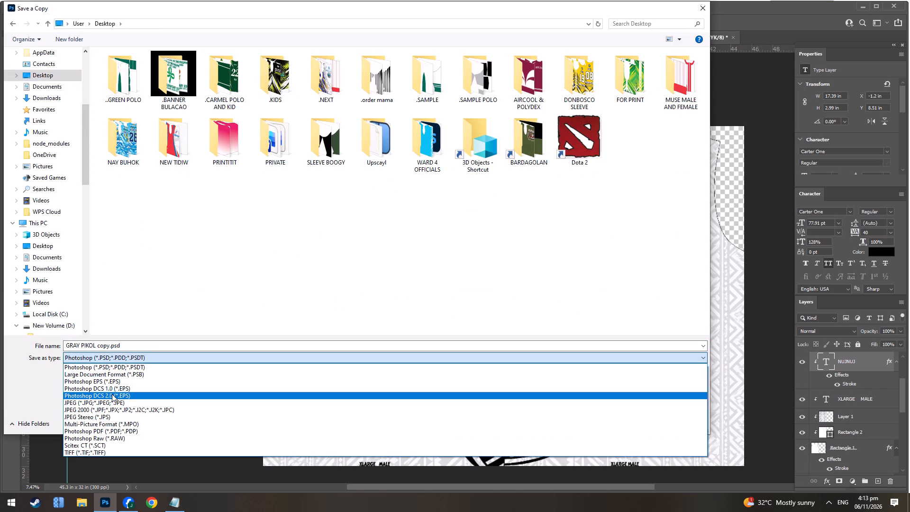
click(112, 400)
click(151, 347)
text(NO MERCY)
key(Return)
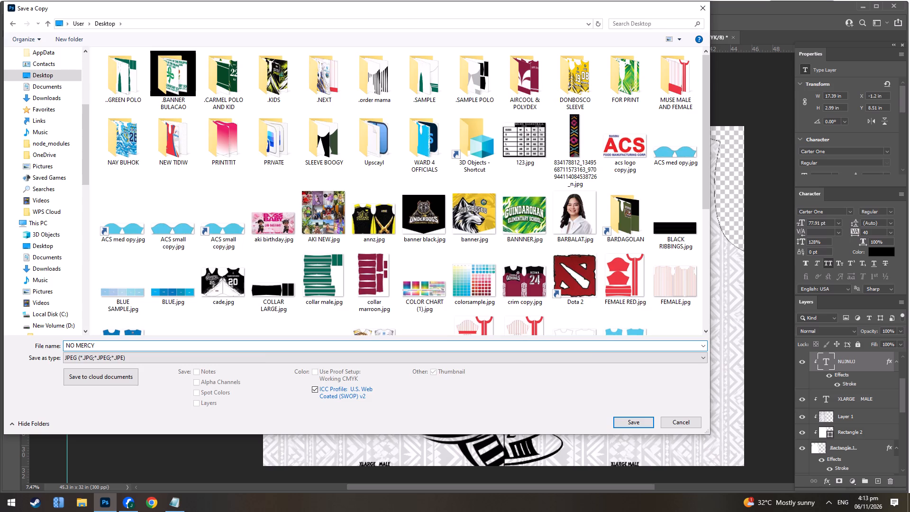
Switch to Facebook and send "700", "RA ANG MA SEND" and "NAHATAG NIMO SELPON?" in the beige-themed chat.
click(136, 503)
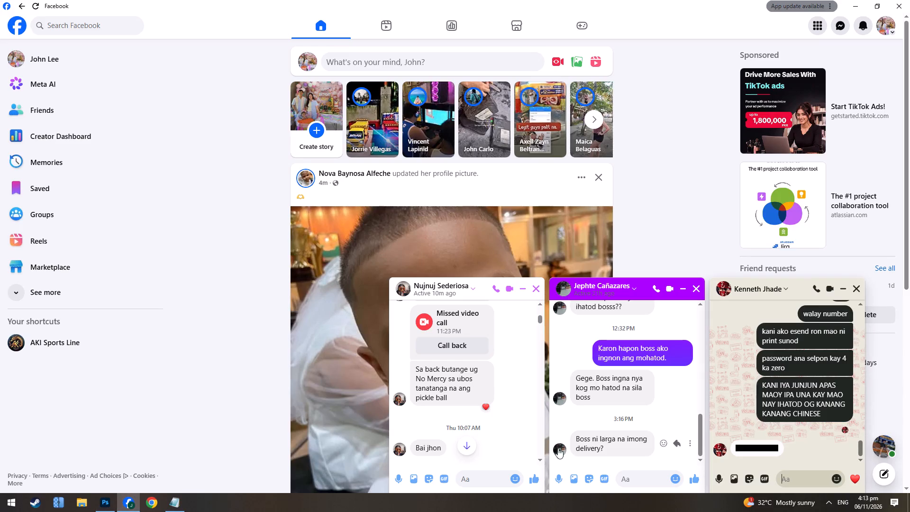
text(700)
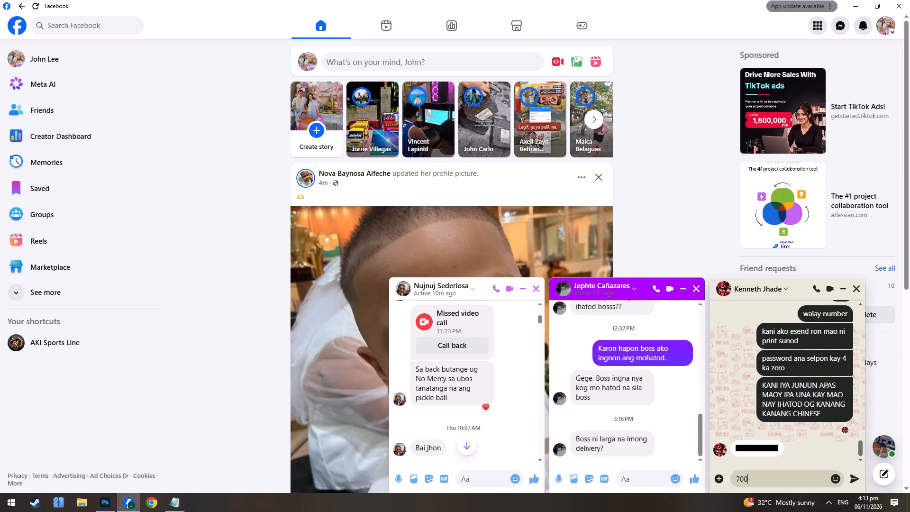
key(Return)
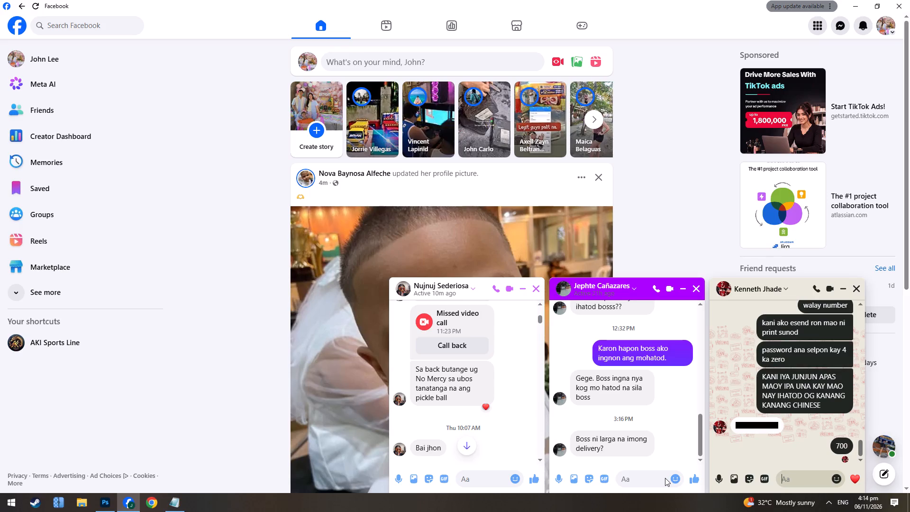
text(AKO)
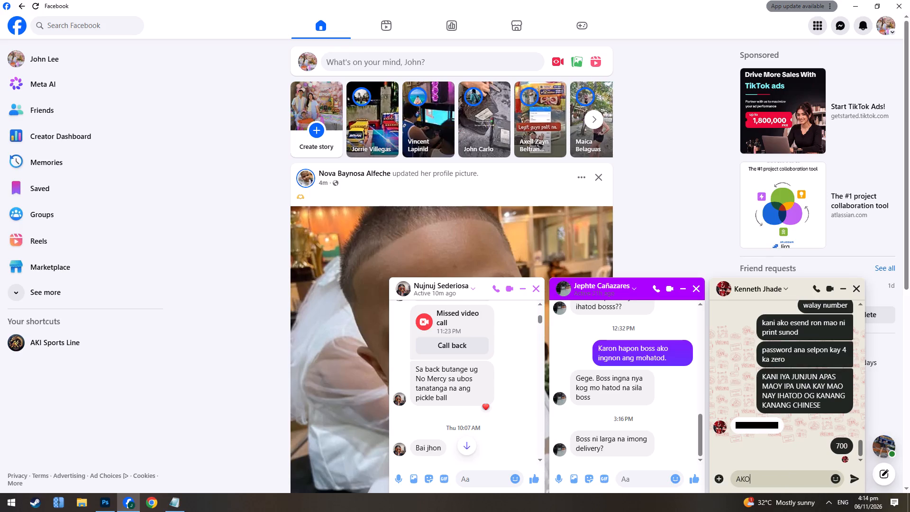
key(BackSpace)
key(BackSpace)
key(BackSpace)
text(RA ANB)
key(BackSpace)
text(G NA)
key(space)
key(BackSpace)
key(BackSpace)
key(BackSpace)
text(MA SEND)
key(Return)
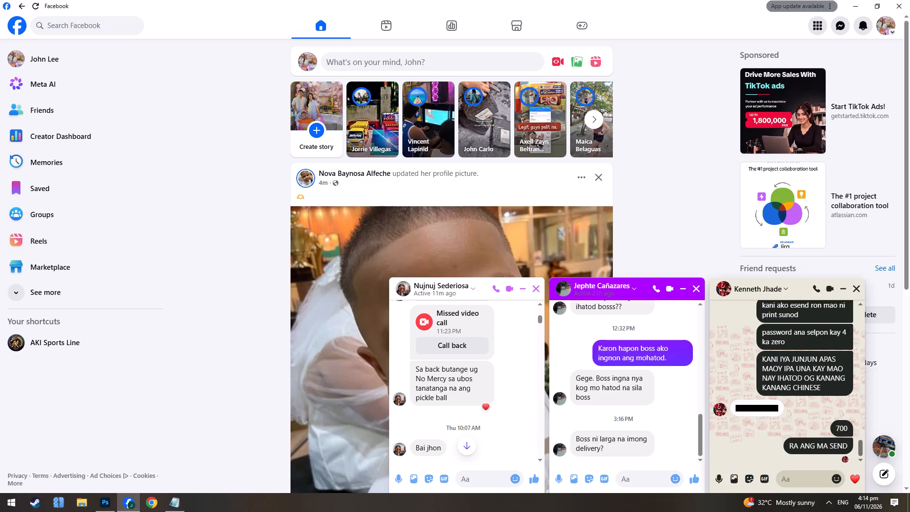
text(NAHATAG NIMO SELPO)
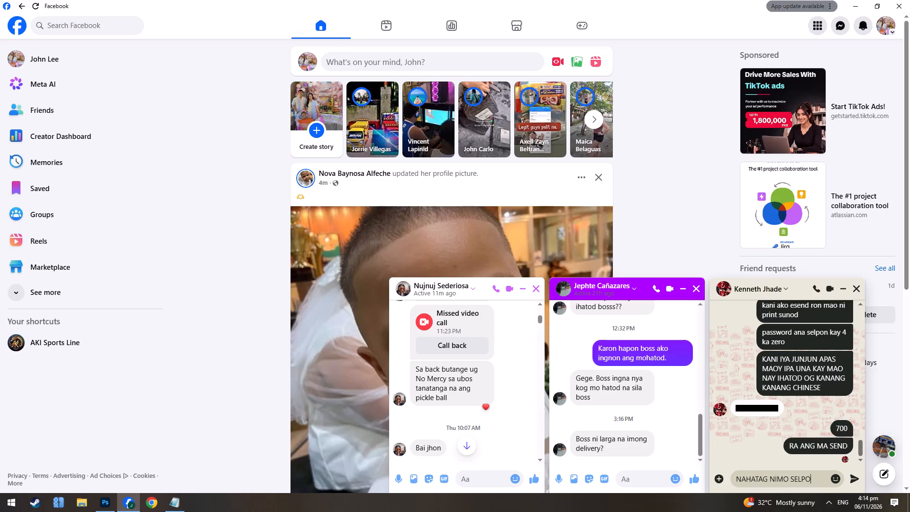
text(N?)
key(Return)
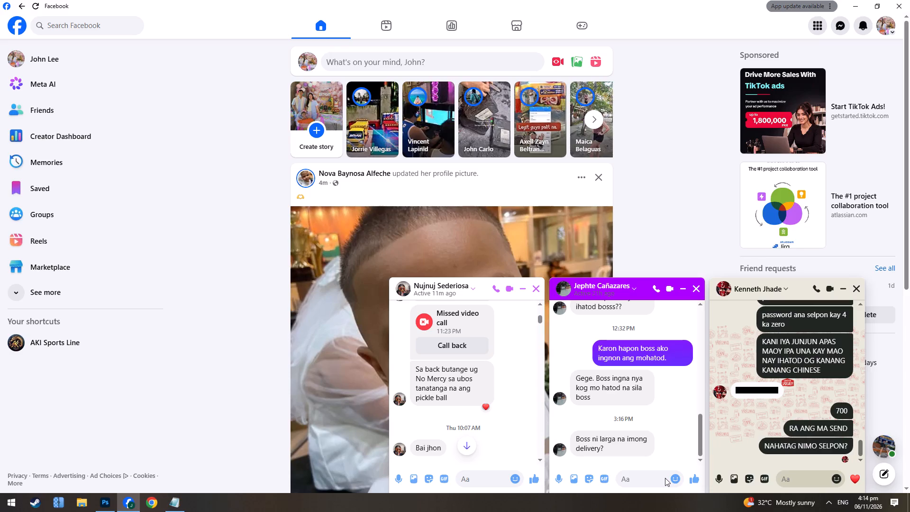
Return to Photoshop and finish the NO MERCY JPEG export at maximum quality 12 with the Baseline ("Standard") format.
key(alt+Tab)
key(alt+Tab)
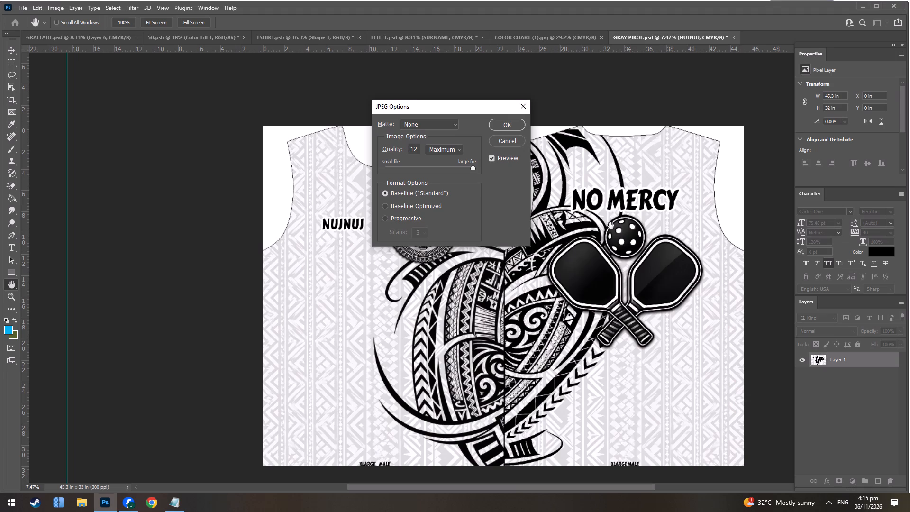
click(507, 128)
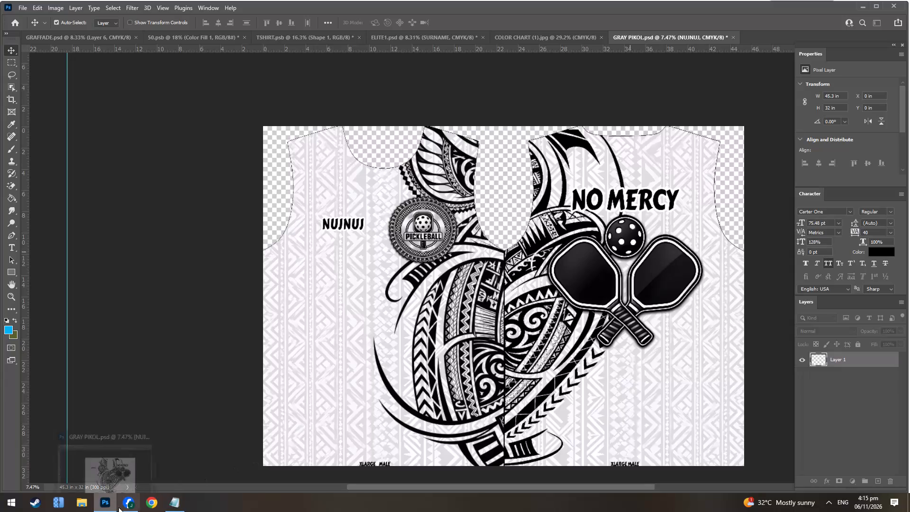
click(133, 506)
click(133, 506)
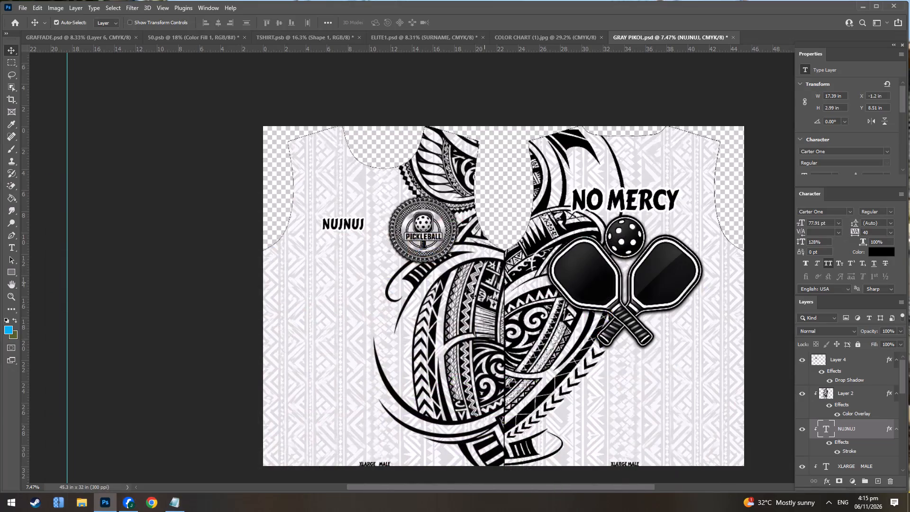
Resize the jersey layout to 39.3 inches wide by 28 inches high.
key(ctrl+alt+i)
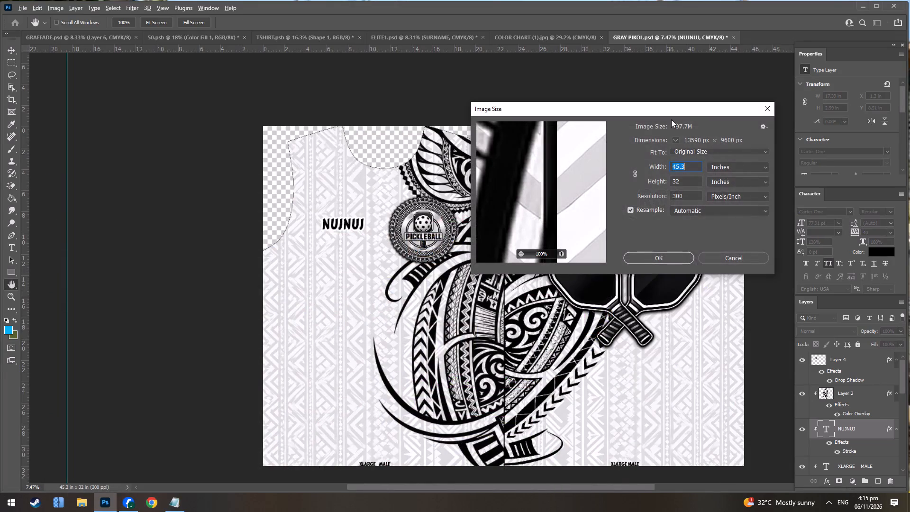
click(687, 181)
key(BackSpace)
key(BackSpace)
key(BackSpace)
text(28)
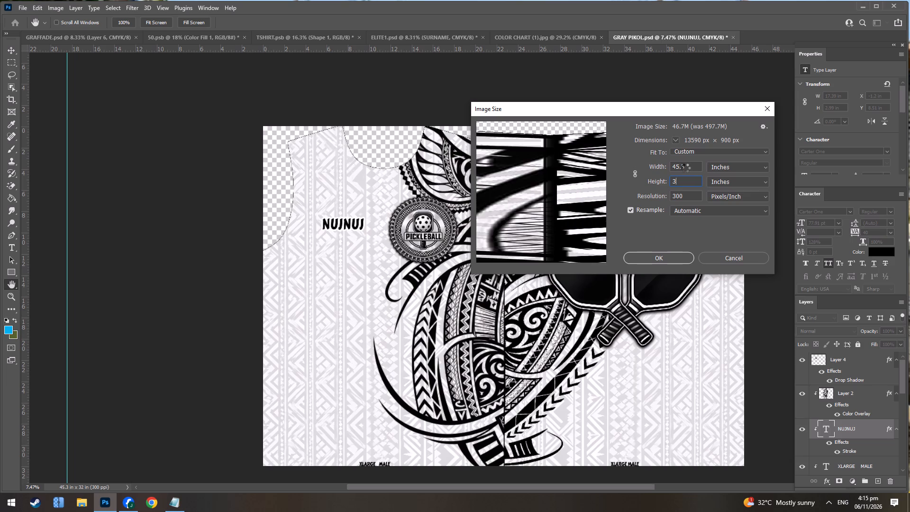
click(685, 168)
key(Left)
key(Left)
key(BackSpace)
key(BackSpace)
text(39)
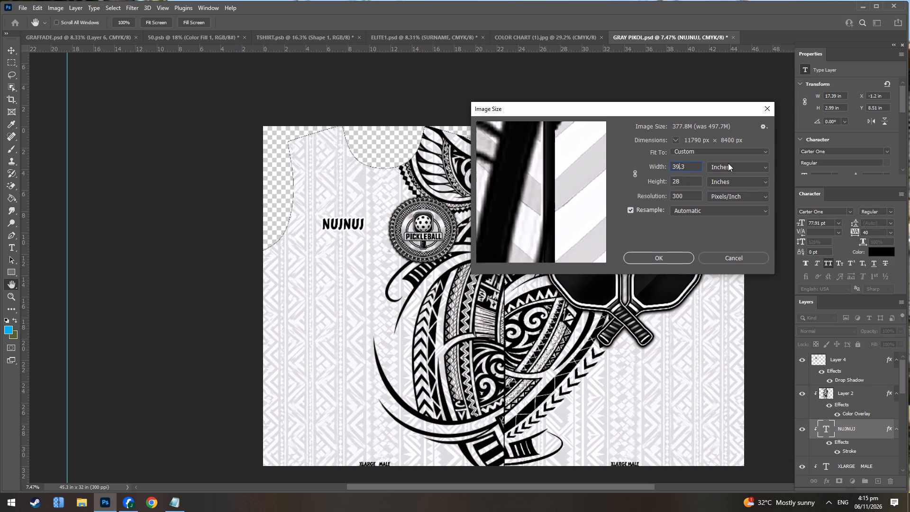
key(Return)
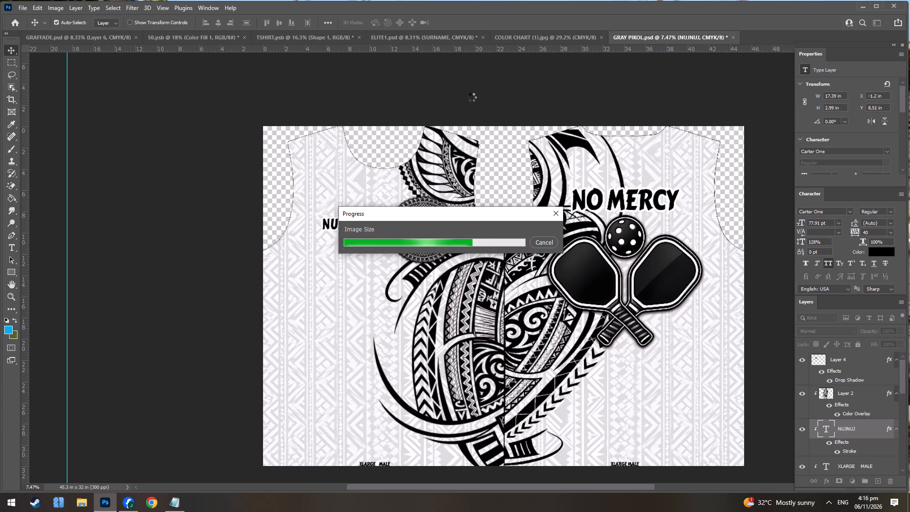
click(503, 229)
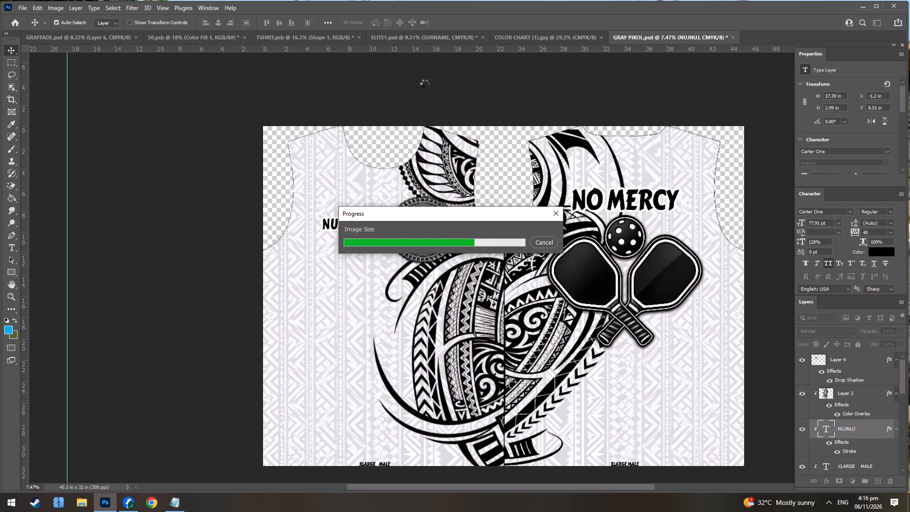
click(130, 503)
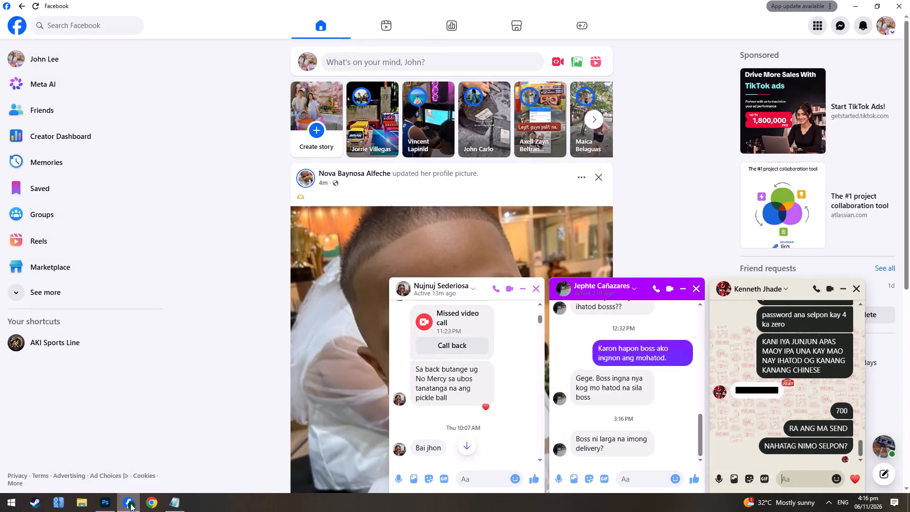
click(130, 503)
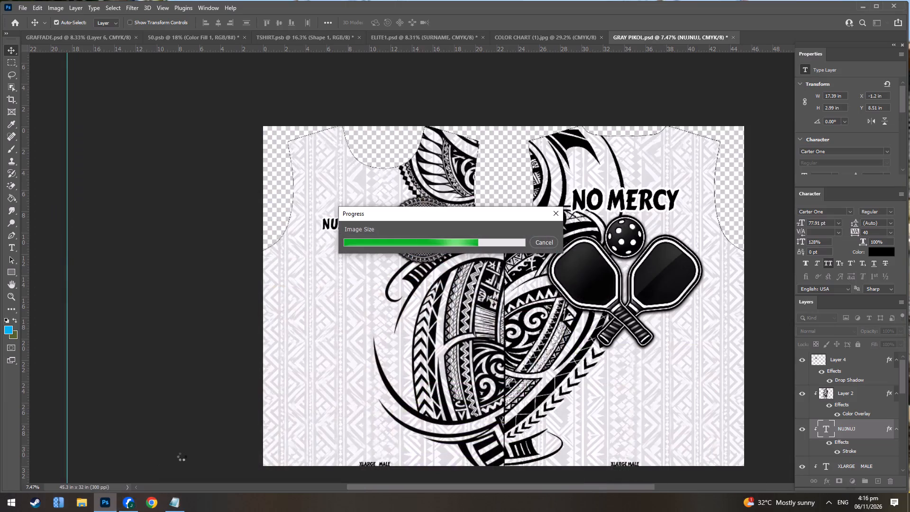
Send "HUY" in the beige-themed Facebook chat and return to Photoshop.
click(128, 501)
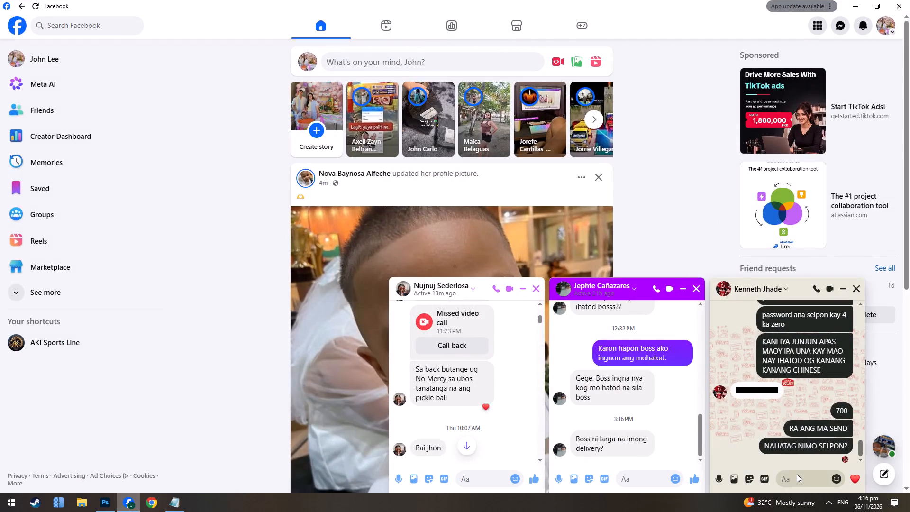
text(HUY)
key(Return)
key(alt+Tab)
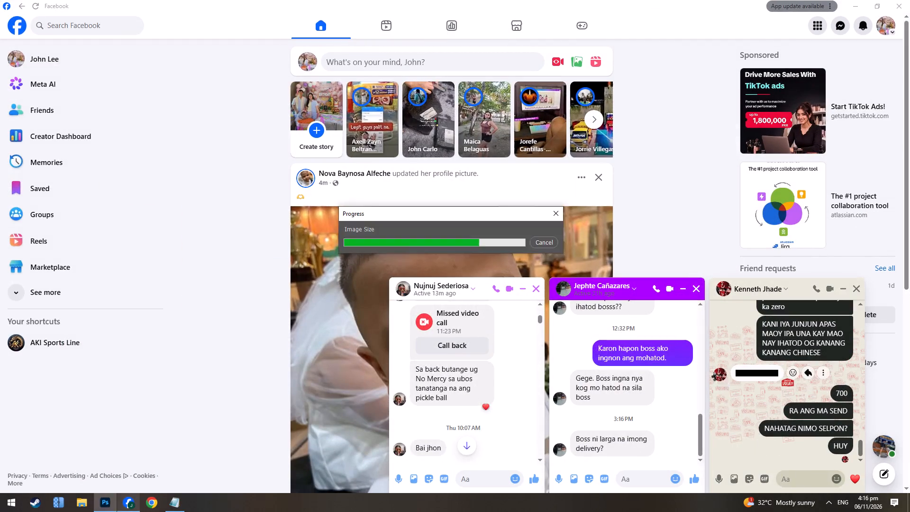
click(489, 225)
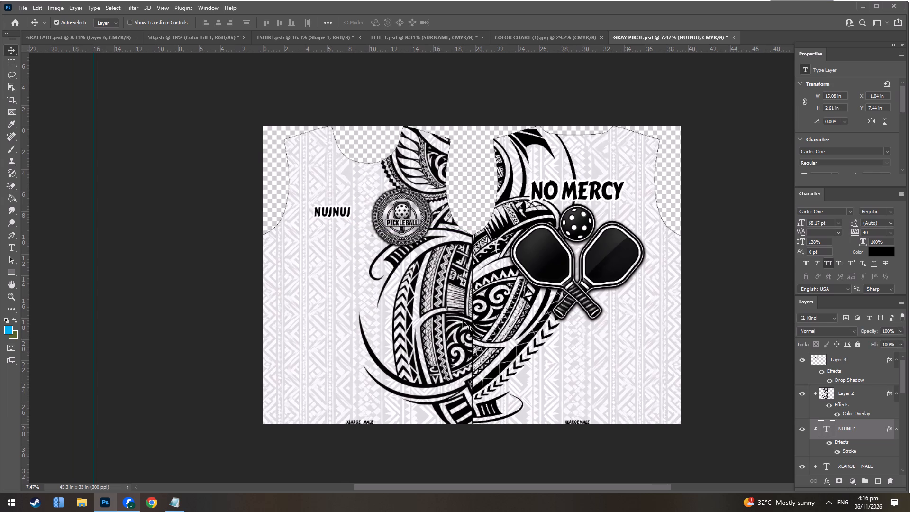
Change the size label at the front panel's hem from XLARGE MALE to MEDIUM FEMALE.
scroll(432, 355, down, 2)
alt+scroll(402, 358, up, 2)
alt+scroll(564, 347, up, 2)
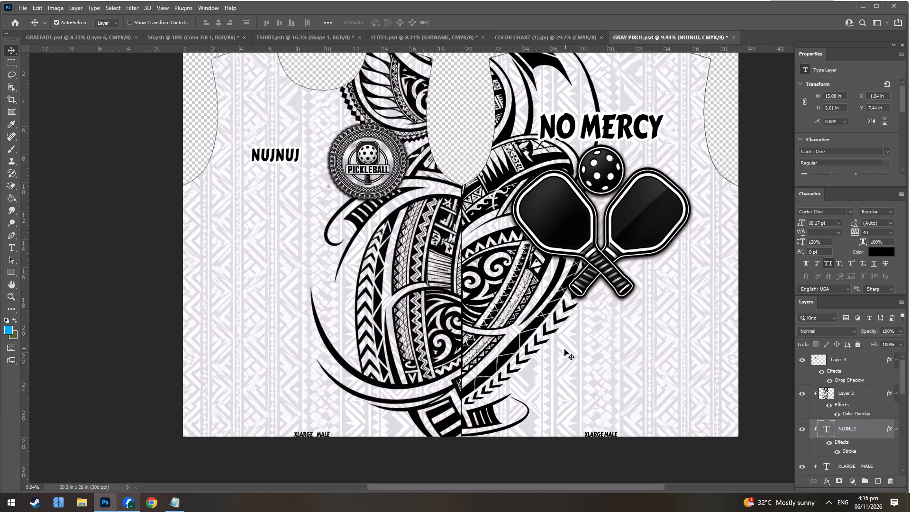
double_click(311, 433)
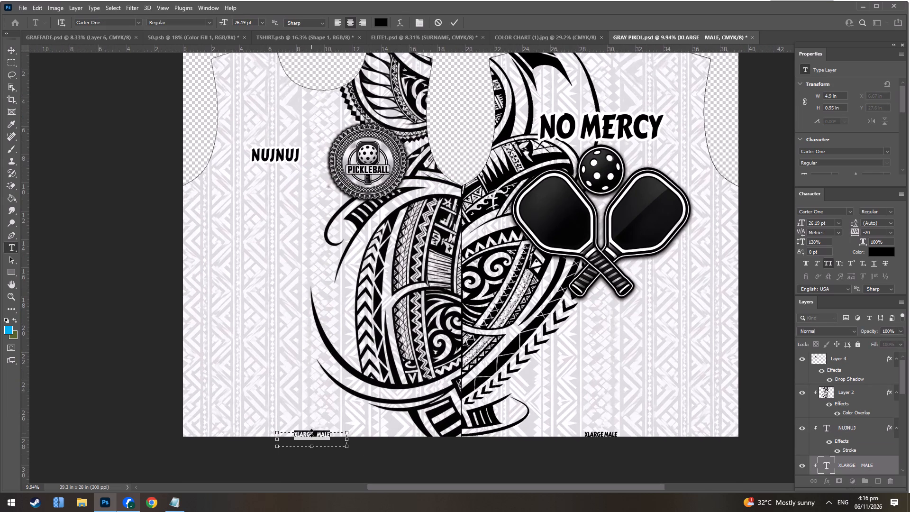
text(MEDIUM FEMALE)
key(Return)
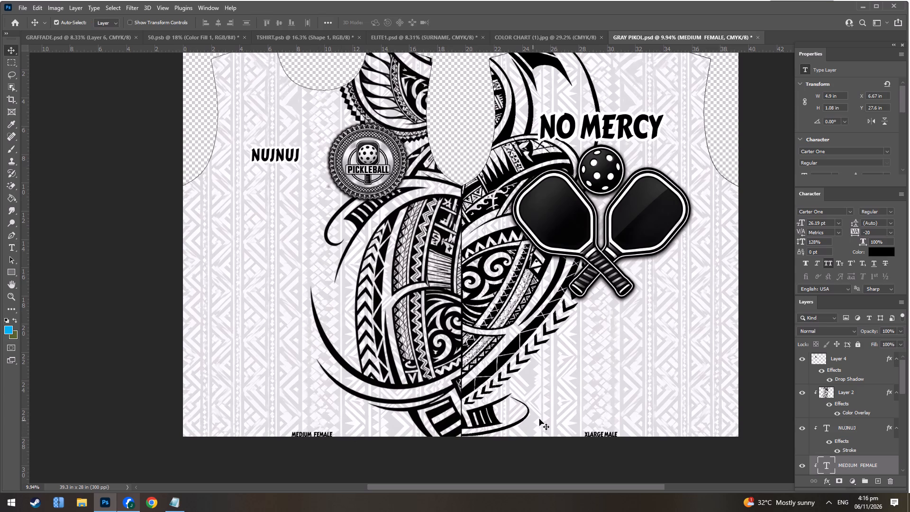
Change the size label at the back panel's hem from XLARGE MALE to MEDIUM FEMALE.
double_click(606, 435)
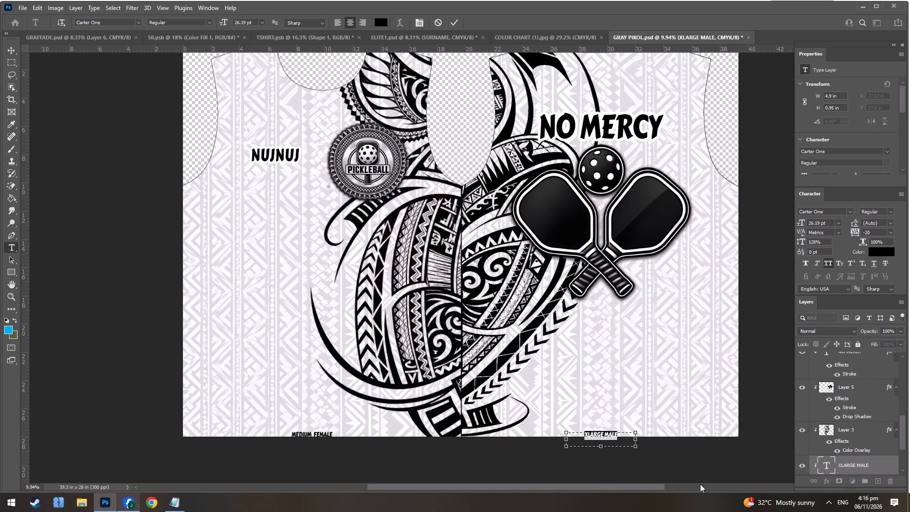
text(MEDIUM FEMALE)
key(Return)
Look up the medium female player in the customer's Facebook order list and replace NUJNUJ on the front panel with JAHNA.
alt+scroll(593, 273, down, 5)
alt+scroll(494, 232, up, 4)
key(alt+Tab)
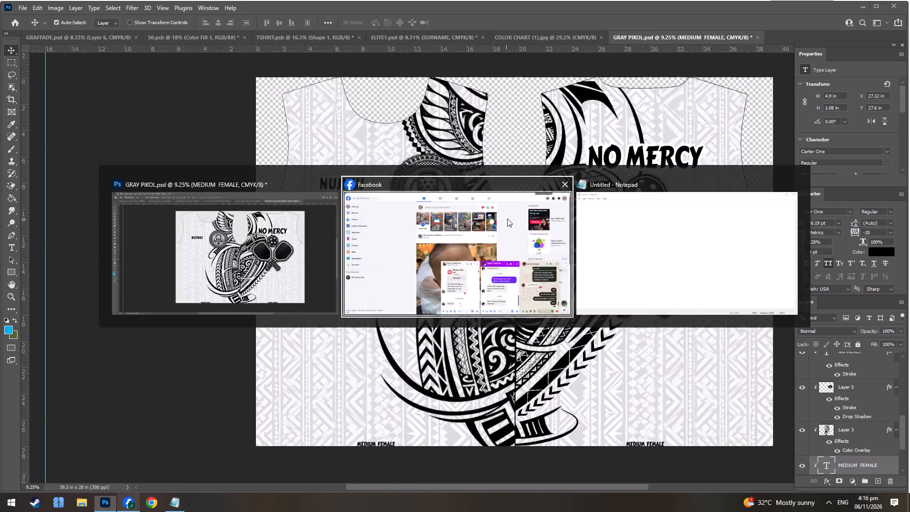
scroll(482, 362, down, 15)
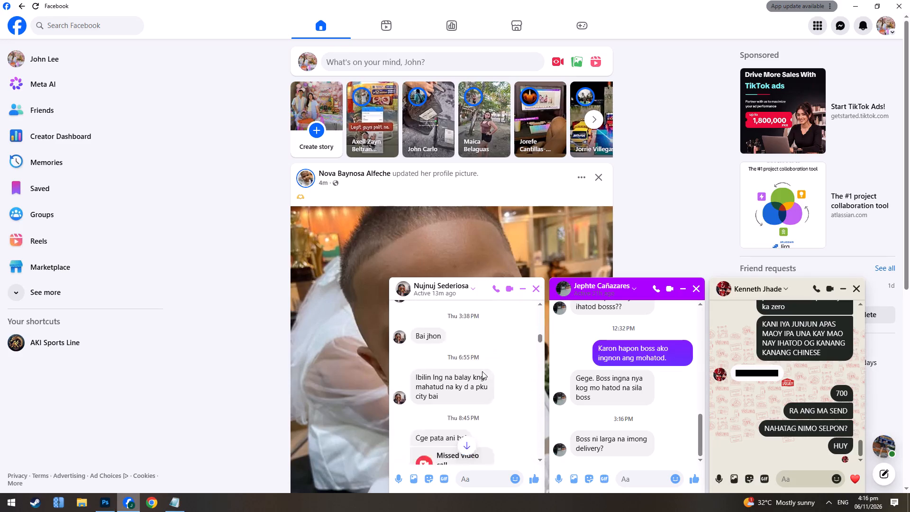
scroll(482, 371, down, 20)
scroll(482, 371, down, 20)
scroll(485, 370, down, 10)
scroll(485, 370, up, 6)
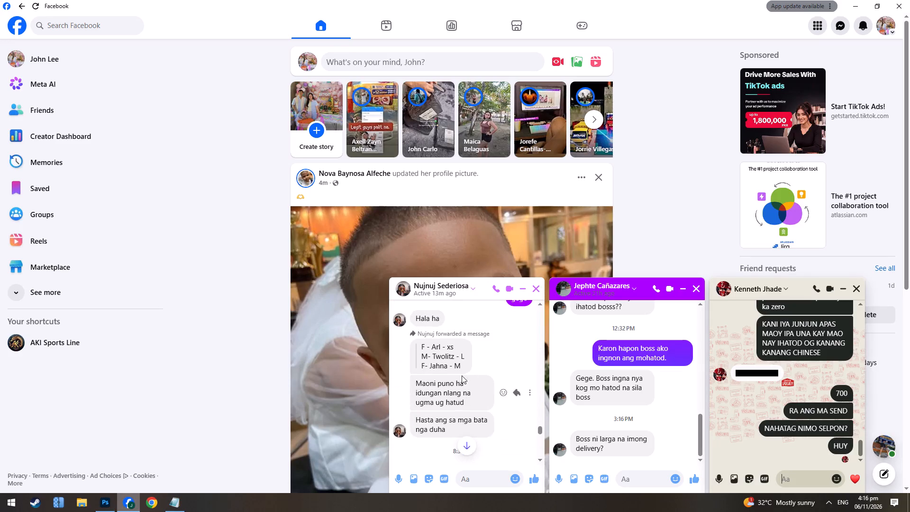
drag(465, 371, 425, 373)
key(alt+Tab)
double_click(362, 188)
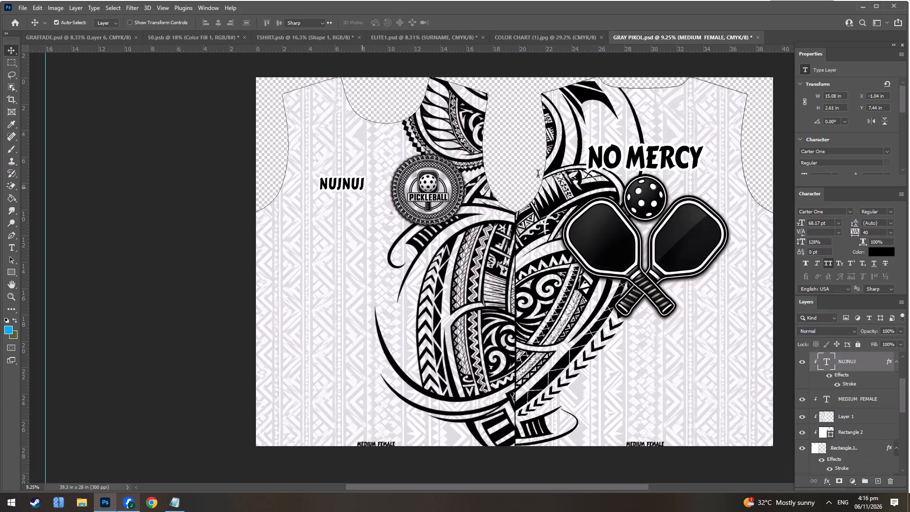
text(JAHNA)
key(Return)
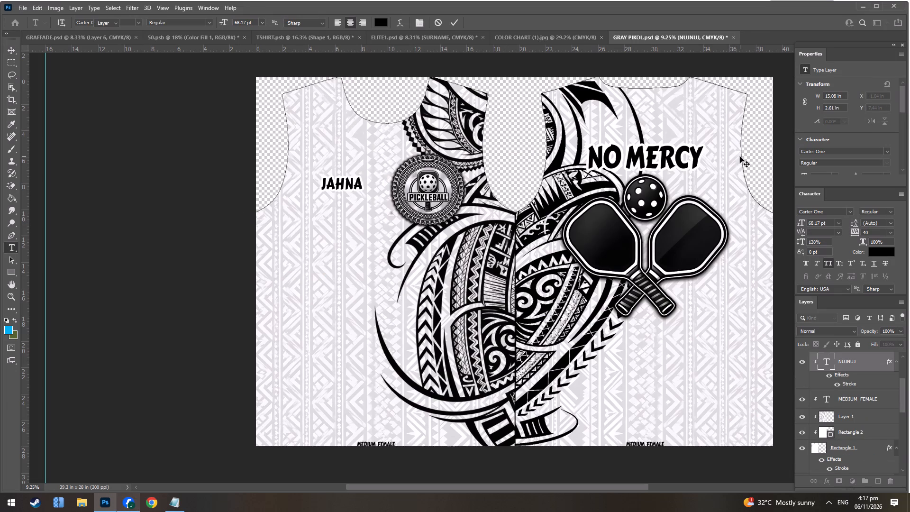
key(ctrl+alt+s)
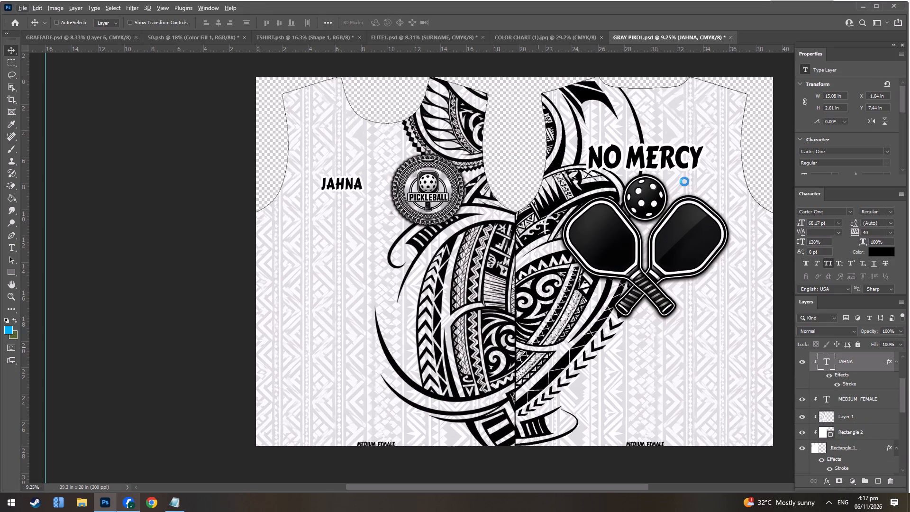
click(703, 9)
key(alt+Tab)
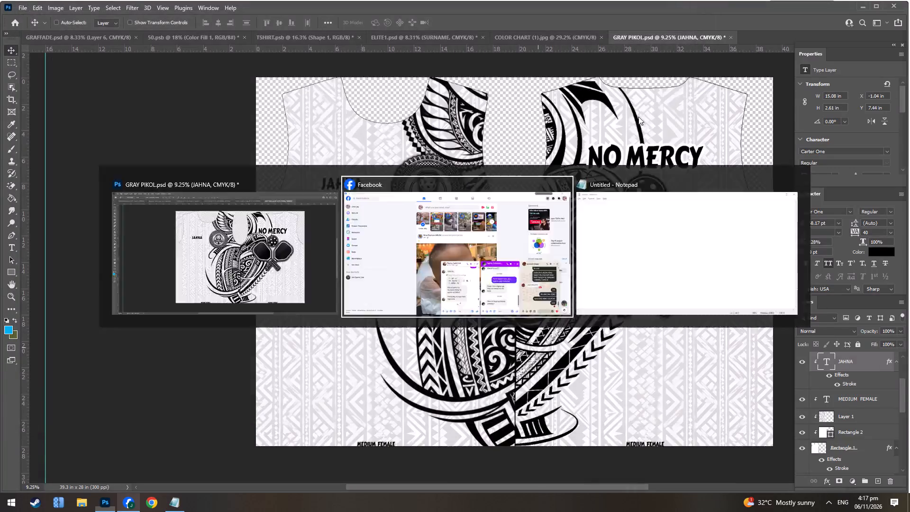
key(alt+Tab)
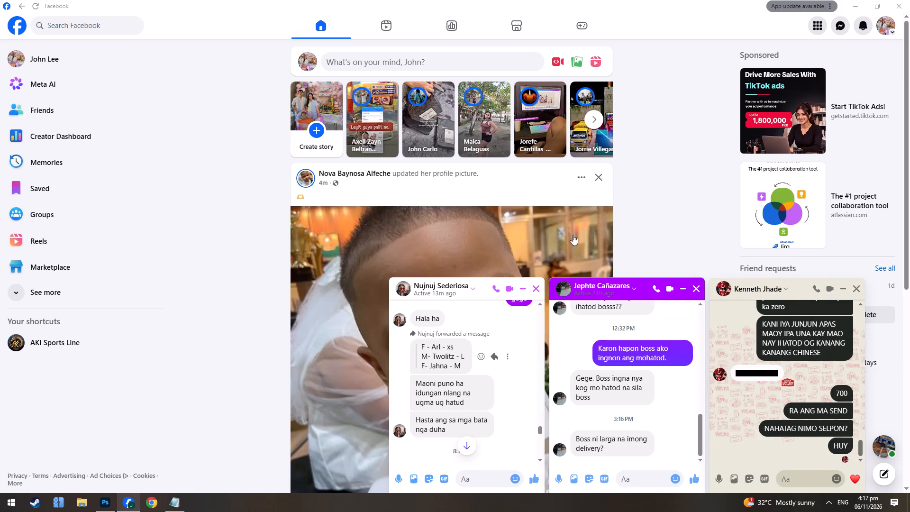
Replace the NO MERCY text on the back panel with PICKLEBALL.
double_click(614, 152)
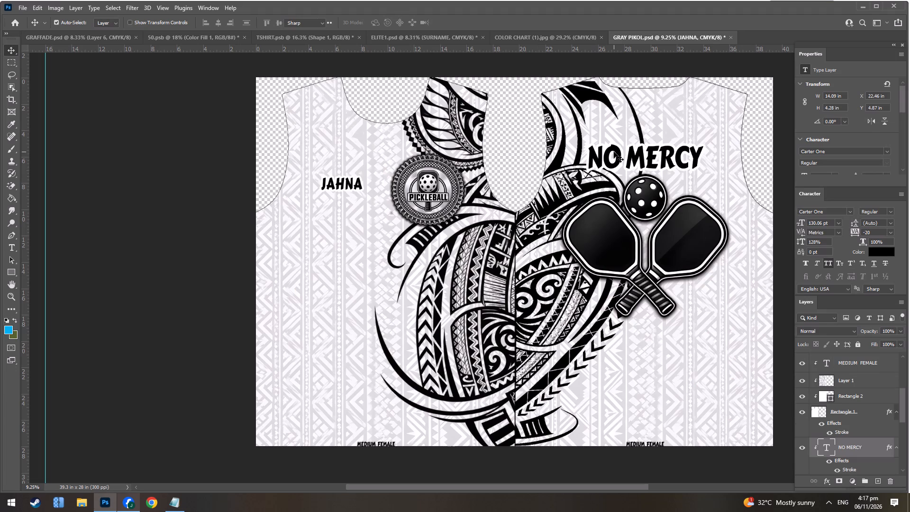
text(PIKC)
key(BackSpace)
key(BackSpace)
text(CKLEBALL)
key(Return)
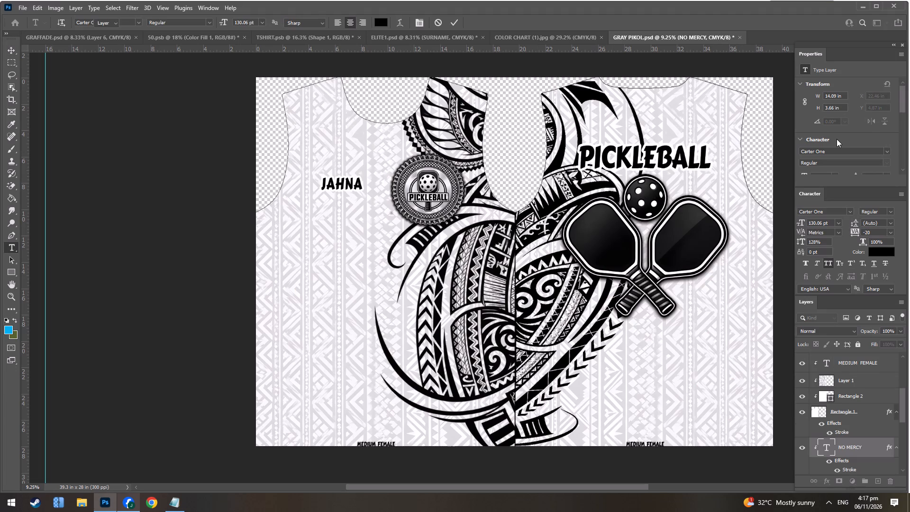
Save the JAHNA jersey layout and start saving a copy of it, switching to Facebook meanwhile.
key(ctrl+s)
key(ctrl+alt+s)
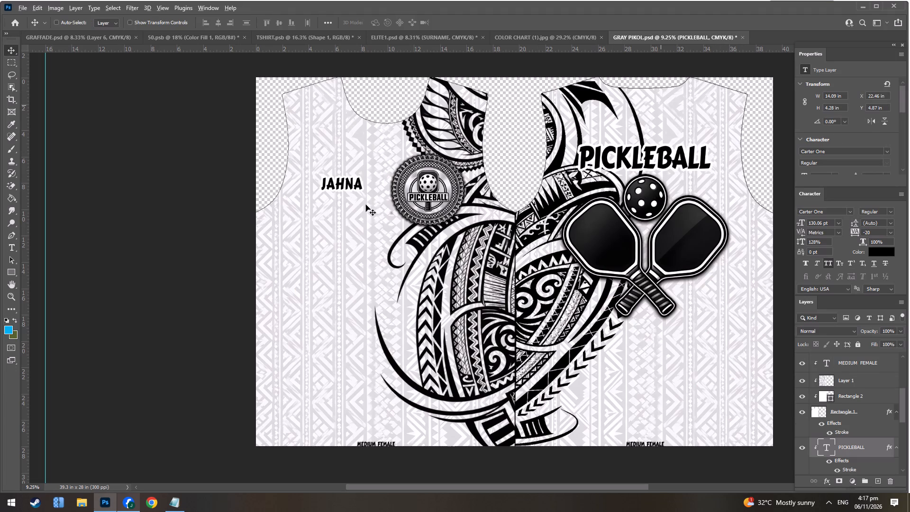
click(127, 506)
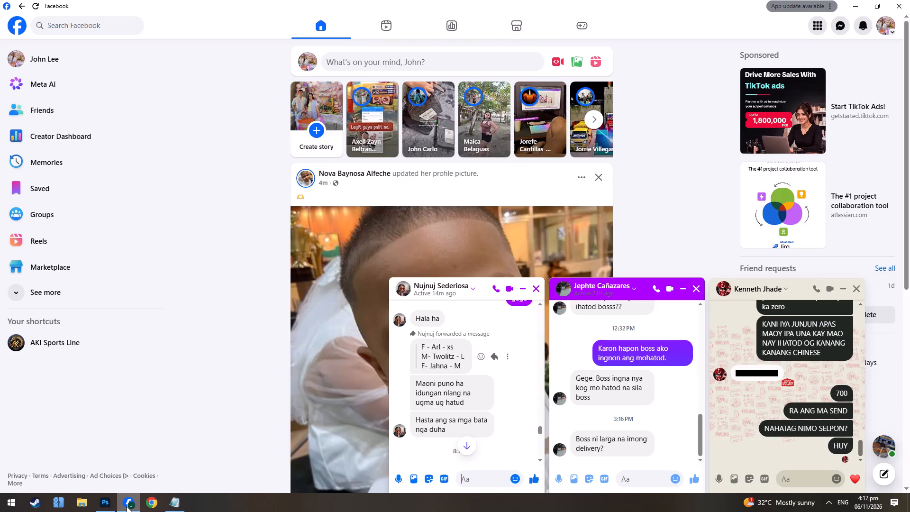
Switch from the Facebook chat back to the GRAY PIKOL.psd jersey layout in Photoshop.
click(127, 506)
click(385, 183)
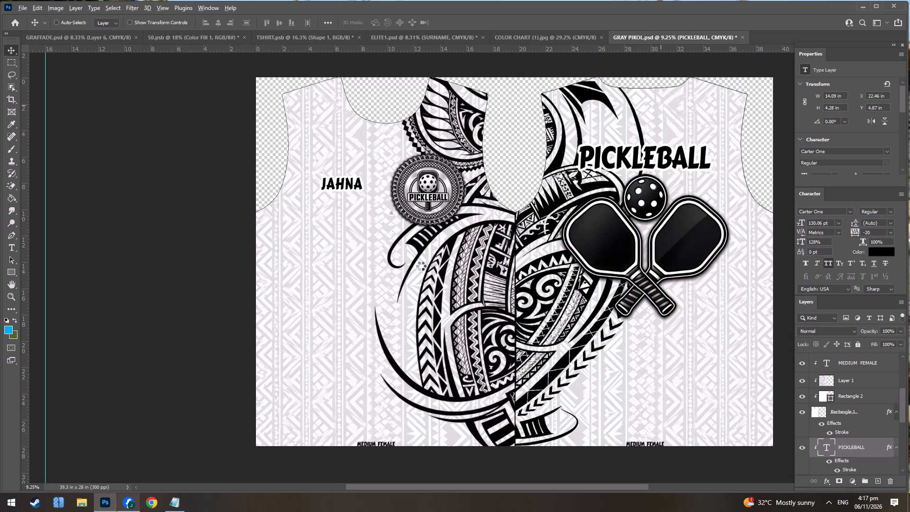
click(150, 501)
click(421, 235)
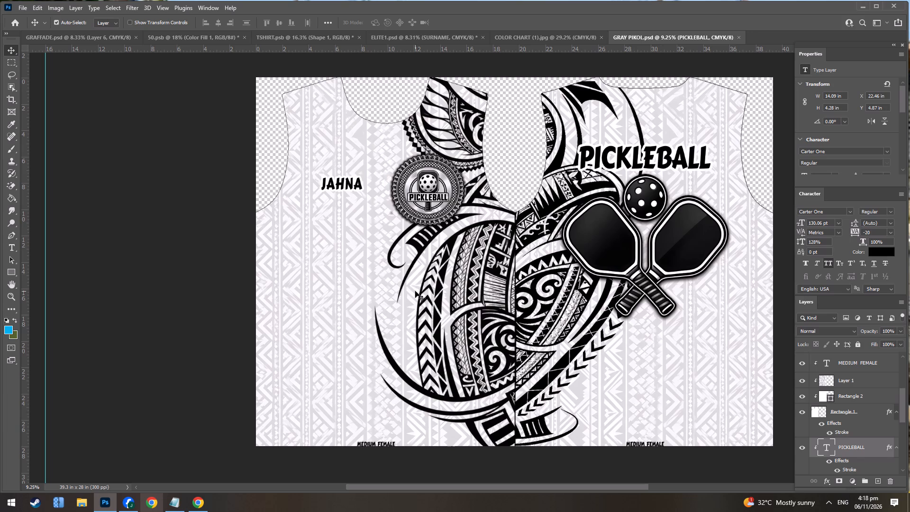
Check the forwarded order list of names and sizes in the Facebook chat against the JAHNA jersey layout.
alt+scroll(501, 245, down, 2)
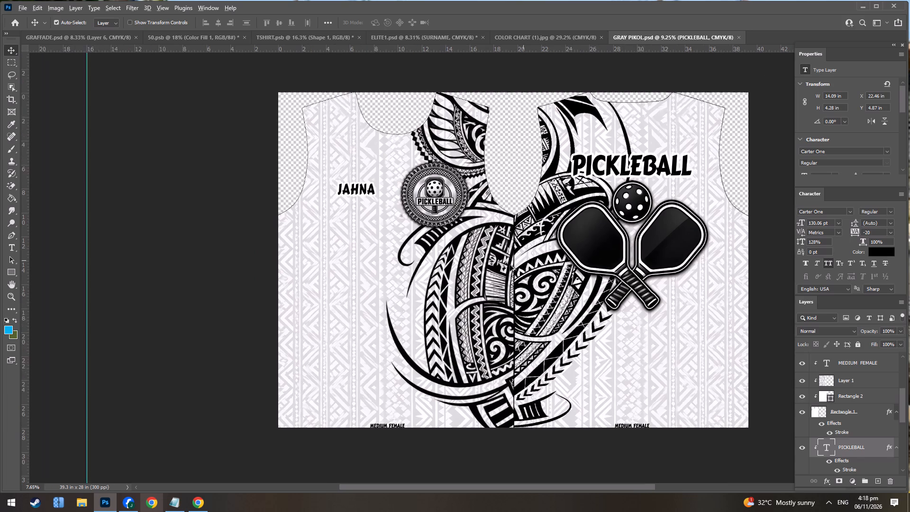
scroll(566, 241, down, 3)
alt+scroll(617, 221, up, 5)
key(alt+Tab)
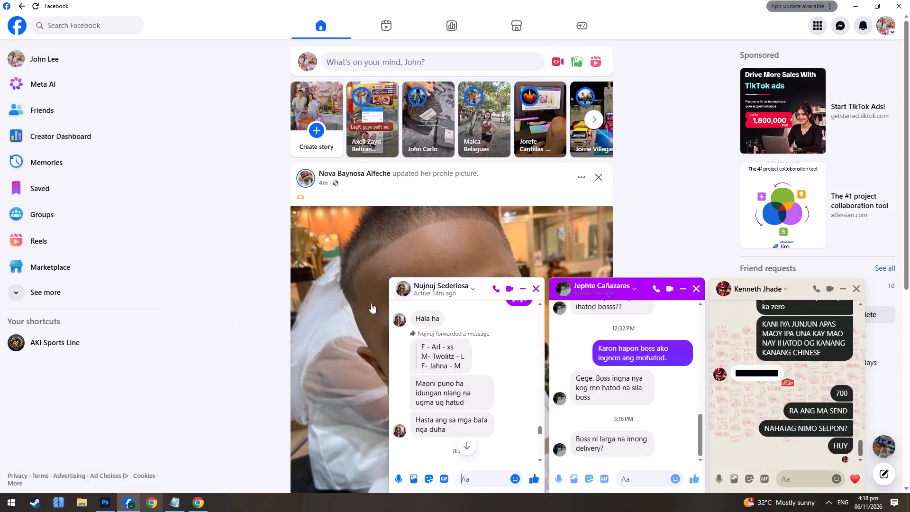
key(alt+Tab)
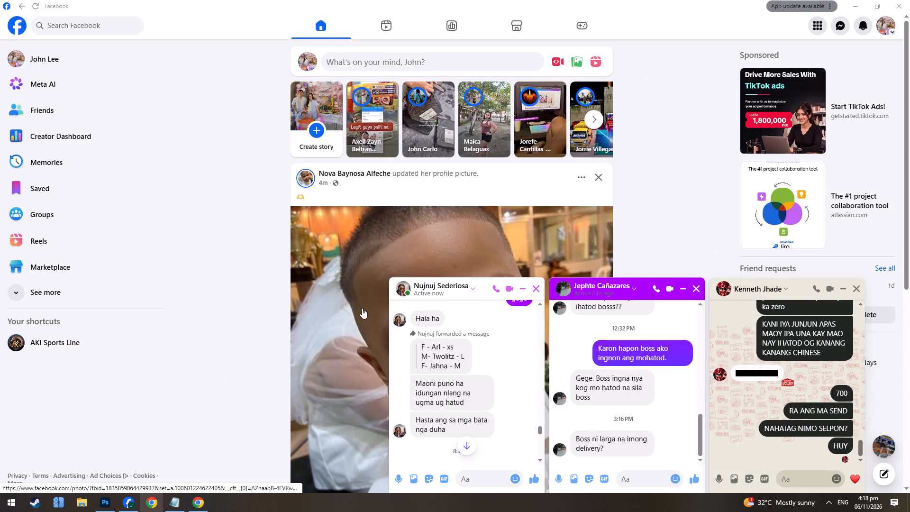
key(alt+Tab)
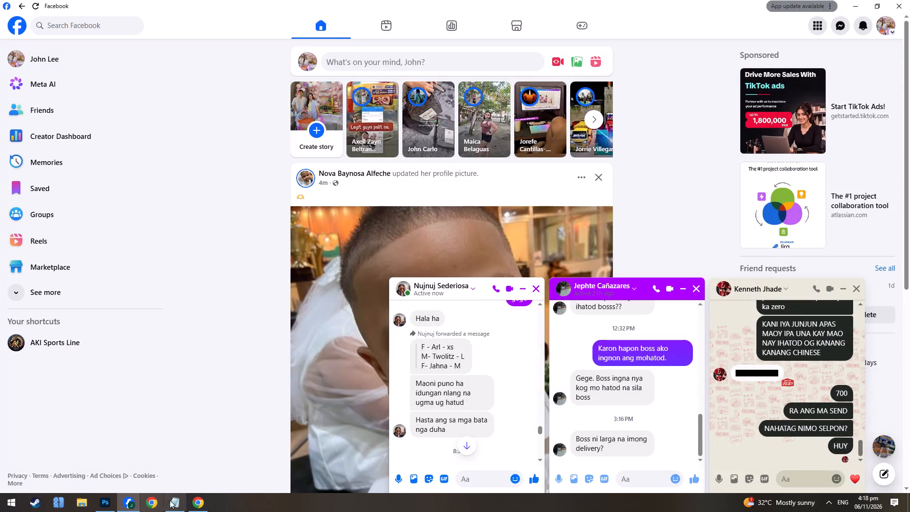
Close the extra Chrome window that is open alongside Facebook.
click(152, 510)
click(203, 504)
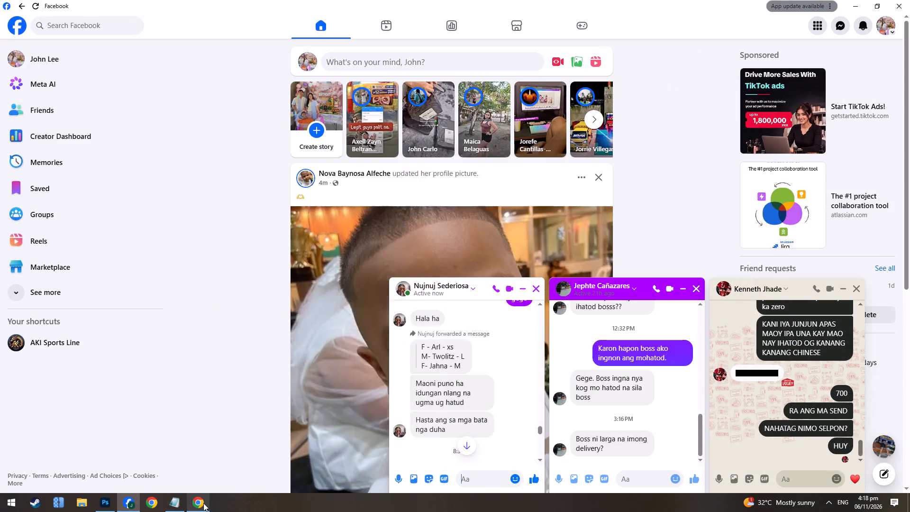
click(203, 502)
click(686, 64)
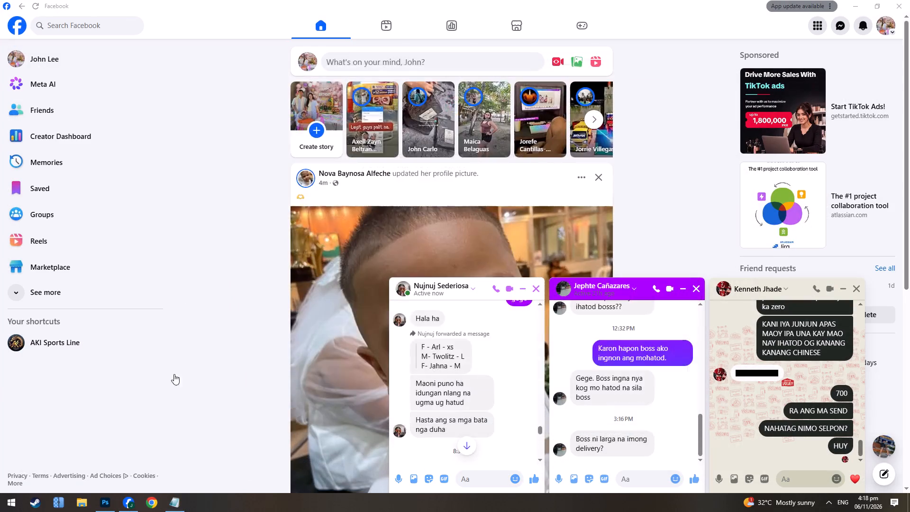
Back in Photoshop, resize the GRAY PIKOL.psd image to 35.3 inches wide and 26 inches high.
click(100, 510)
key(ctrl+alt+i)
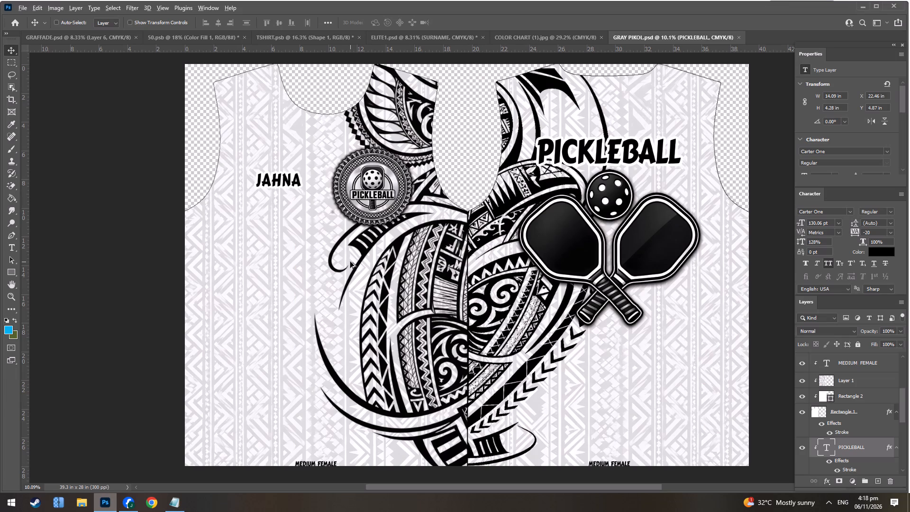
click(689, 179)
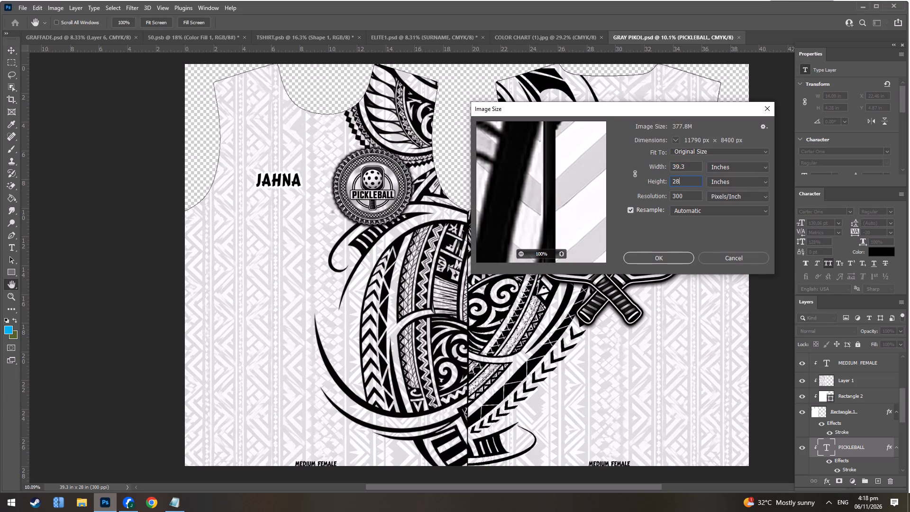
key(BackSpace)
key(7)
key(BackSpace)
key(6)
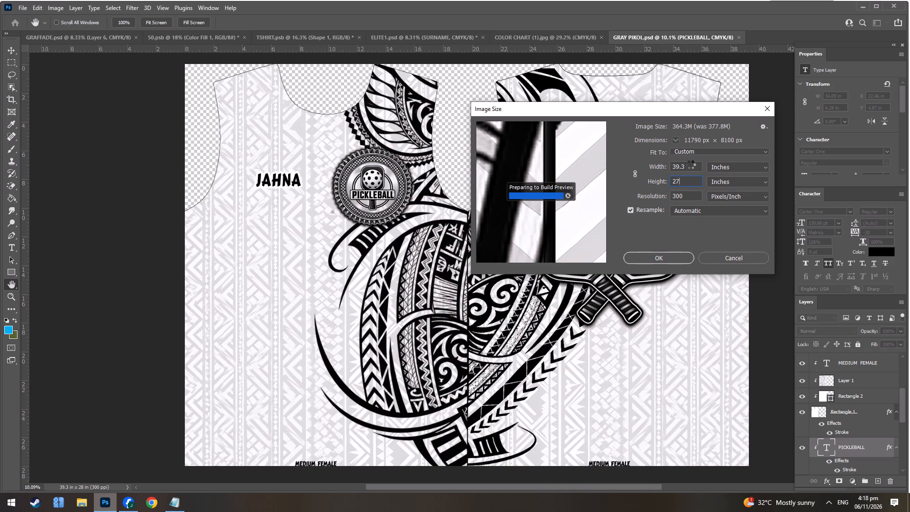
click(684, 165)
key(Left)
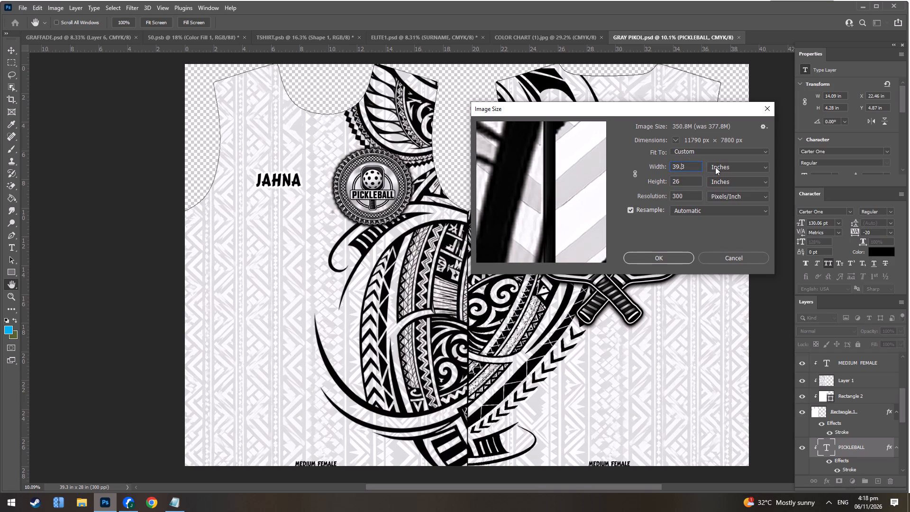
key(Left)
key(BackSpace)
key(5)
key(Return)
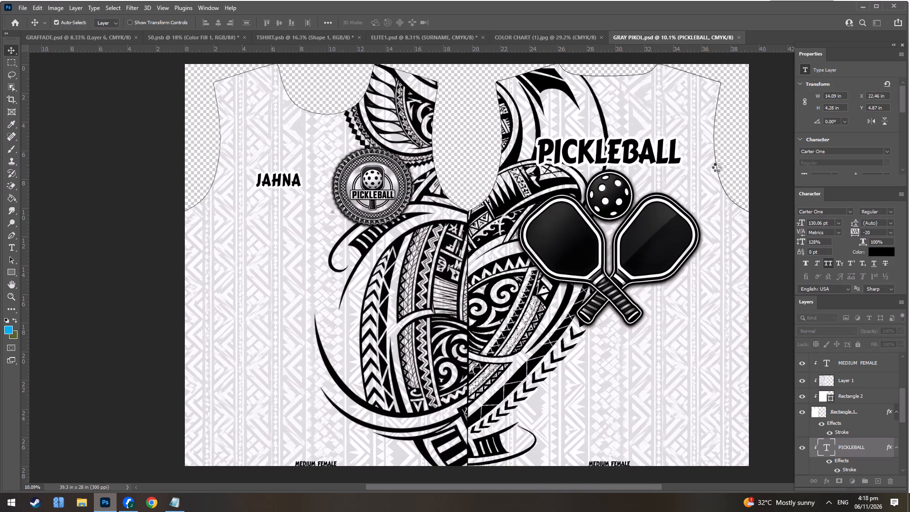
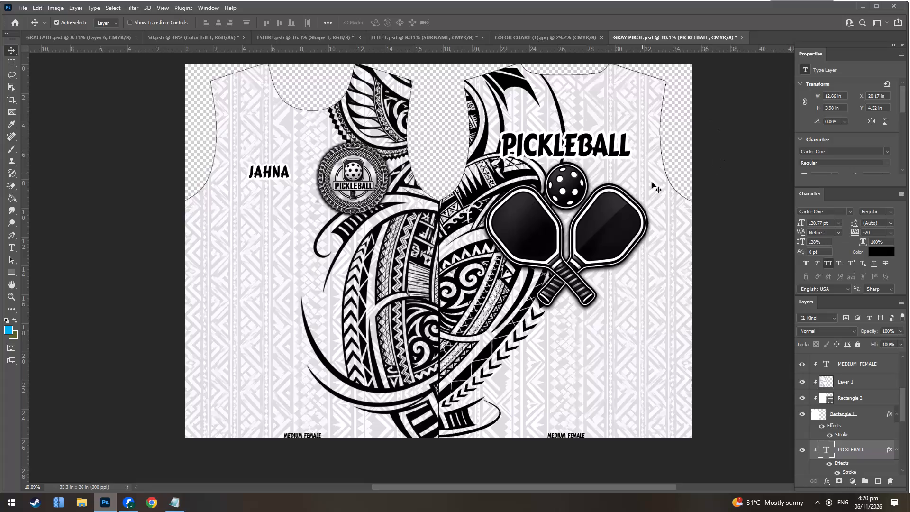
Check the document dimensions and resolution of the JAHNA medium female layout with Image Size.
scroll(482, 281, down, 3)
alt+scroll(503, 264, down, 4)
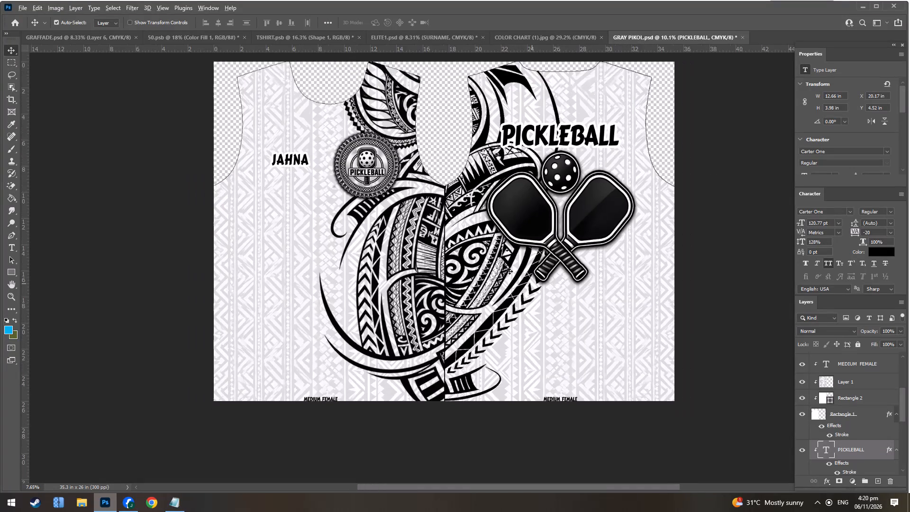
scroll(495, 238, up, 3)
alt+scroll(520, 285, up, 3)
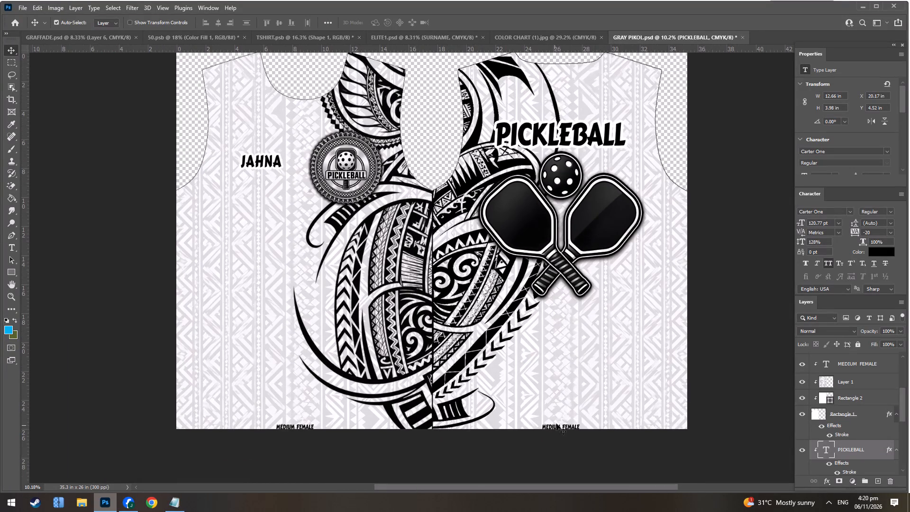
alt+scroll(541, 384, up, 1)
key(ctrl+alt+i)
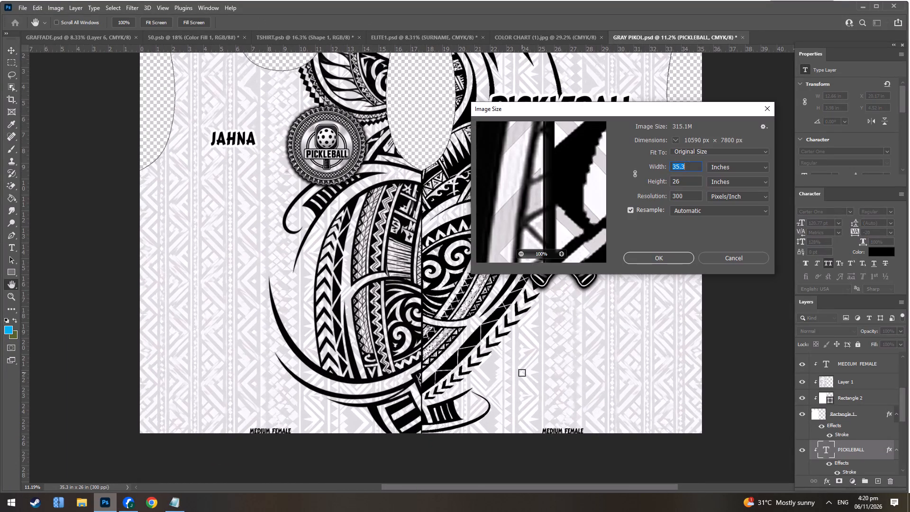
click(683, 265)
click(650, 256)
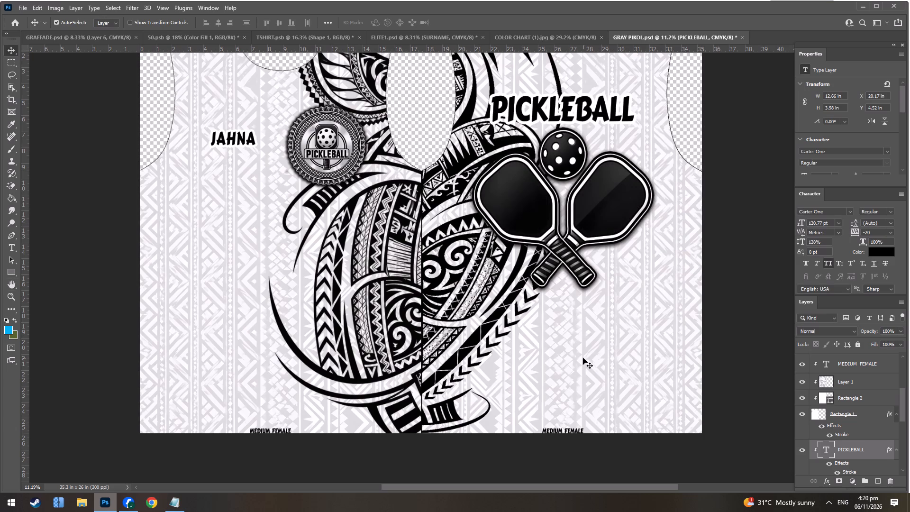
Select the Rectangle 1 base layer of the shirt panel carrying the JAHNA name.
click(583, 358)
scroll(863, 441, down, 2)
click(239, 347)
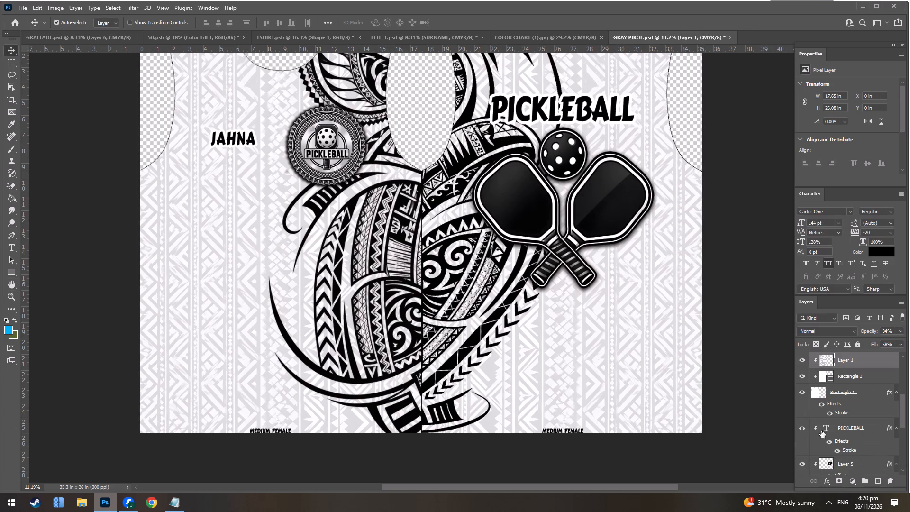
click(872, 393)
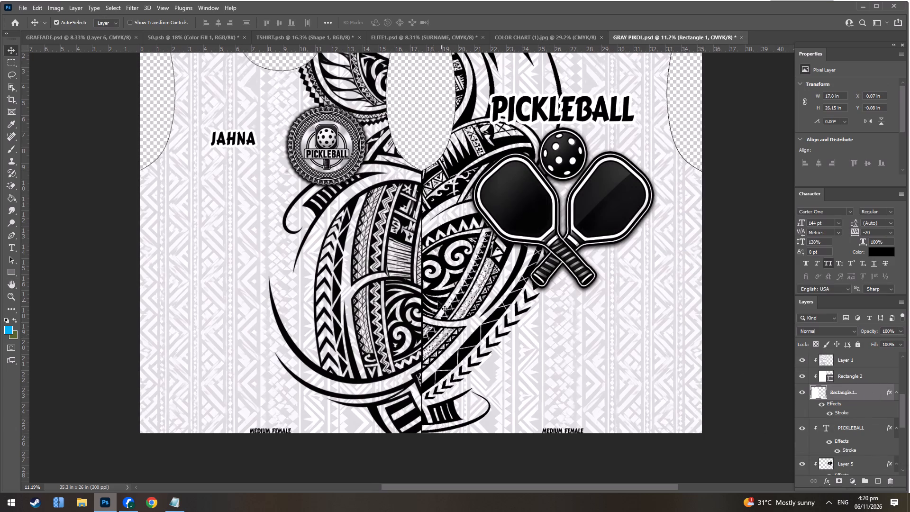
Change the size label at the bottom of the shirt panel carrying the JAHNA name to XS FEMALE.
alt+scroll(422, 305, down, 5)
scroll(428, 347, up, 3)
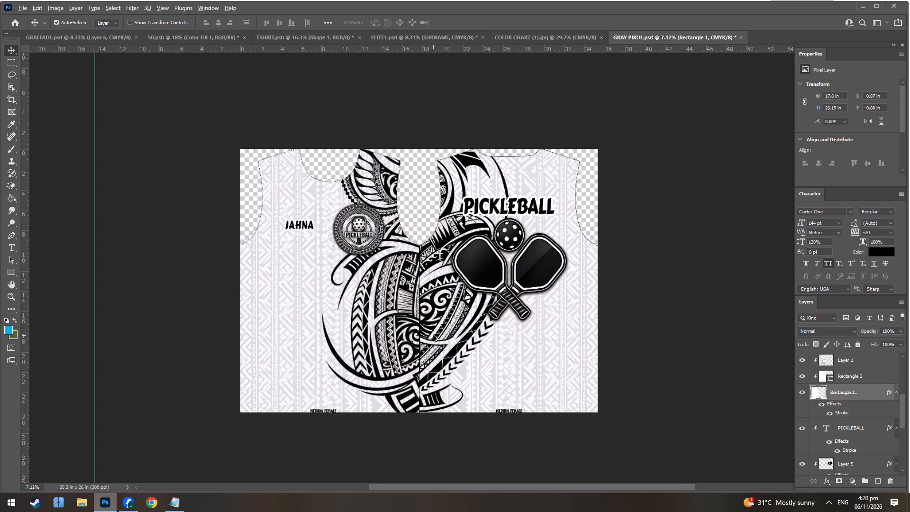
alt+scroll(433, 335, up, 4)
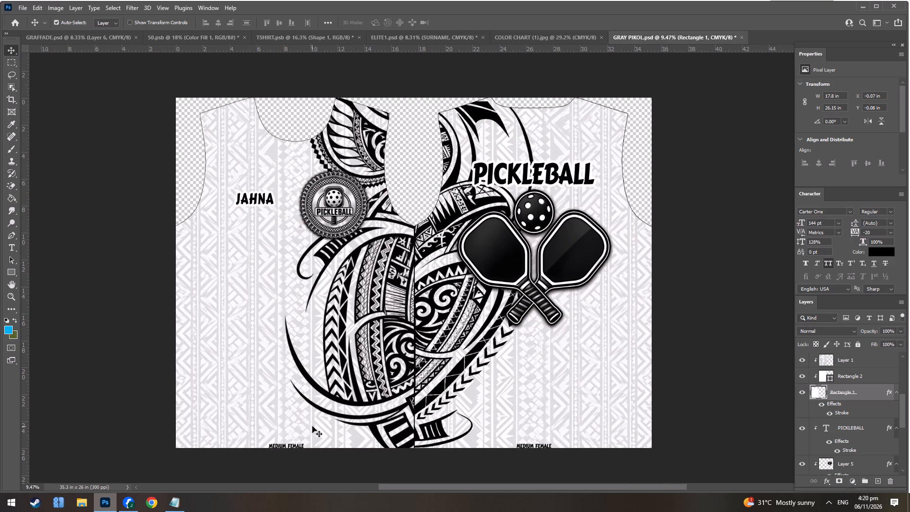
double_click(282, 445)
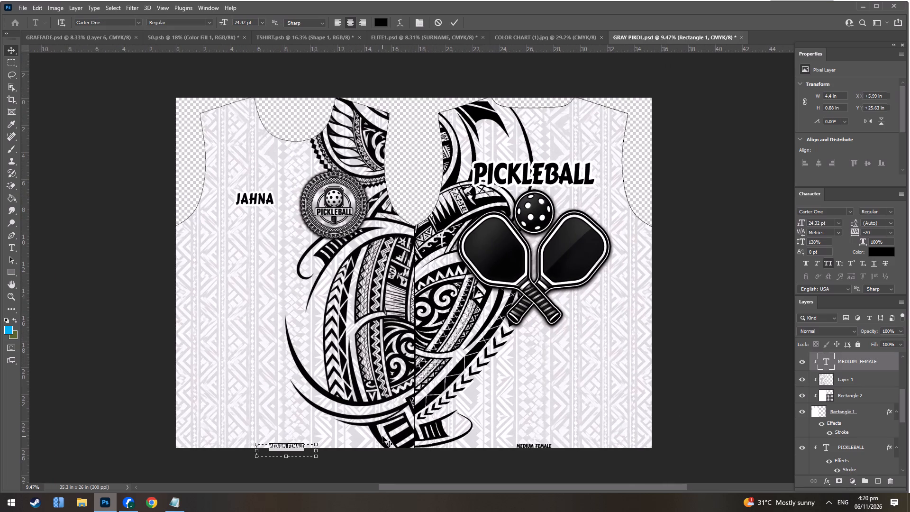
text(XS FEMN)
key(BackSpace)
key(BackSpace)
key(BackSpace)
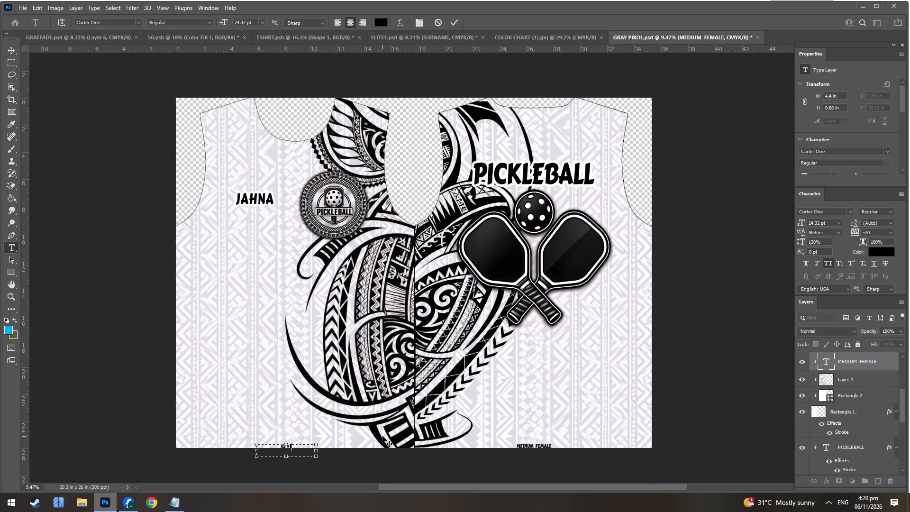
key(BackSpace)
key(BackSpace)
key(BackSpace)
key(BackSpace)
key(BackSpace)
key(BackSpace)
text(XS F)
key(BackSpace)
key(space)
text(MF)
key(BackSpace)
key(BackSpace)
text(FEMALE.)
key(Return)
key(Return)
double_click(285, 446)
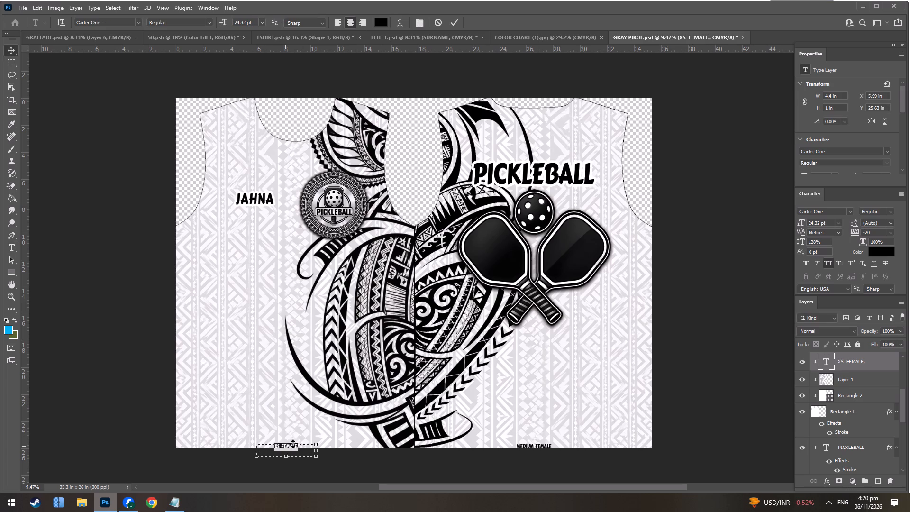
key(Right)
key(BackSpace)
key(Return)
Change the size label at the bottom of the shirt panel carrying the PICKLEBALL title to XS FEMALE.
double_click(542, 446)
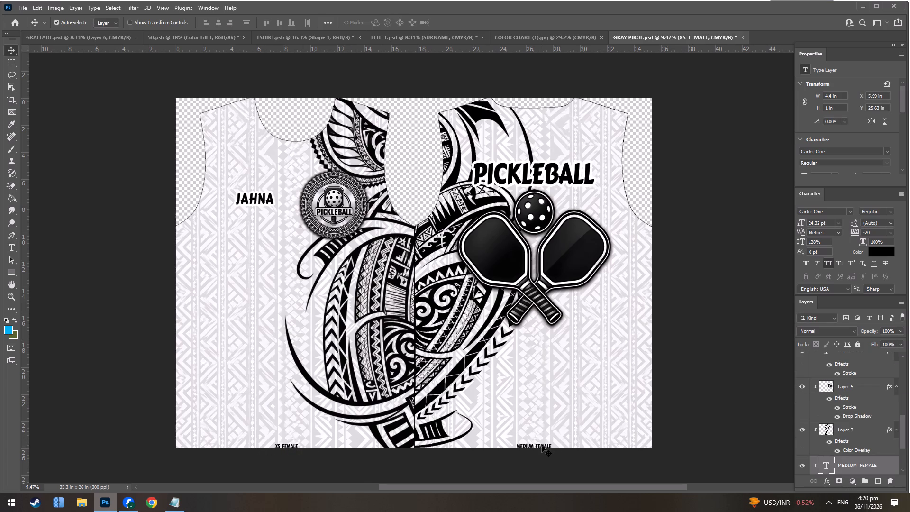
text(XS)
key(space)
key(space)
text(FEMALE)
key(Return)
Switch to Facebook and open the recent Messenger conversations to check the latest customer messages.
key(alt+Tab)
click(799, 480)
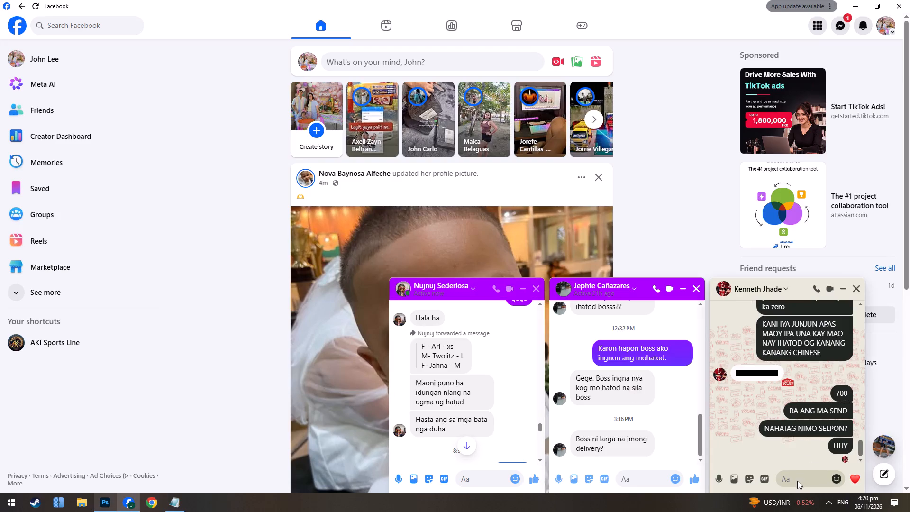
click(838, 28)
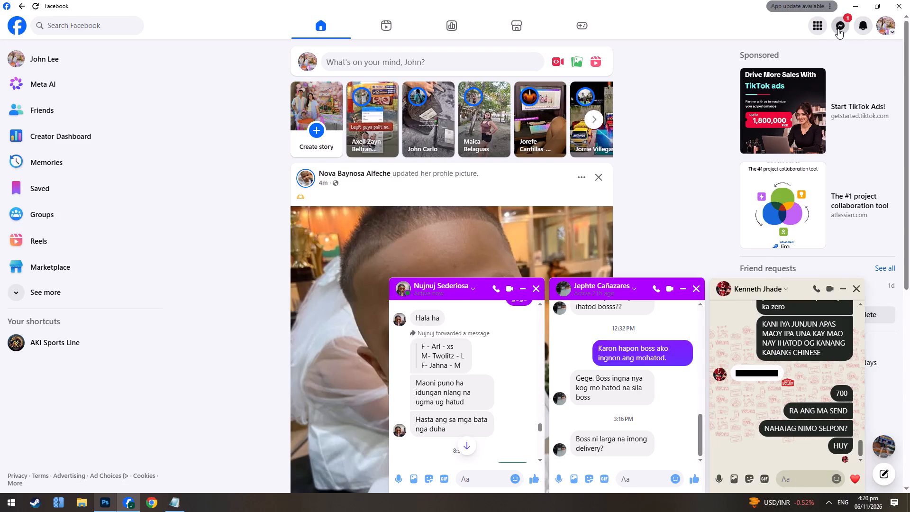
click(791, 192)
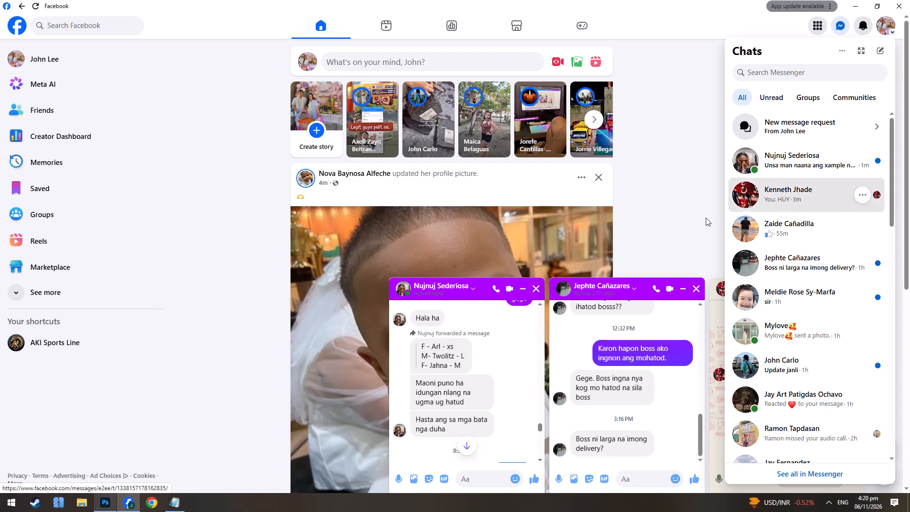
click(624, 444)
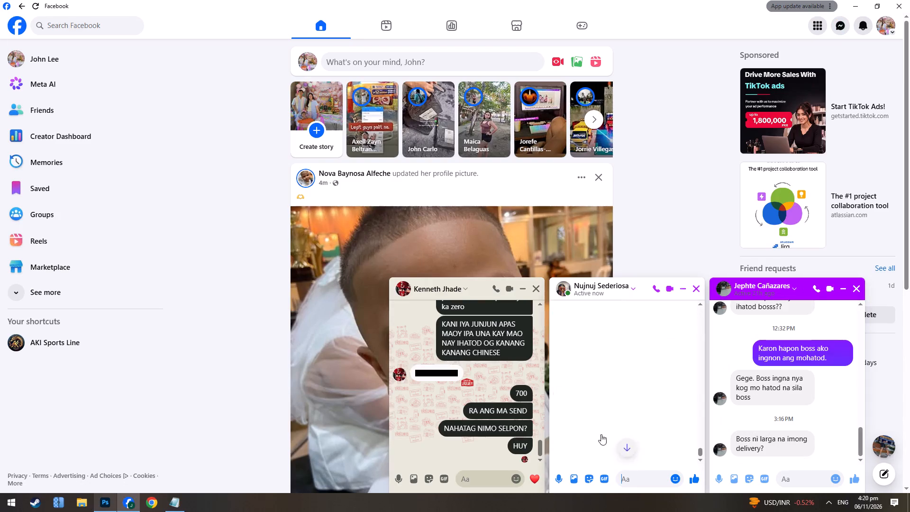
click(485, 478)
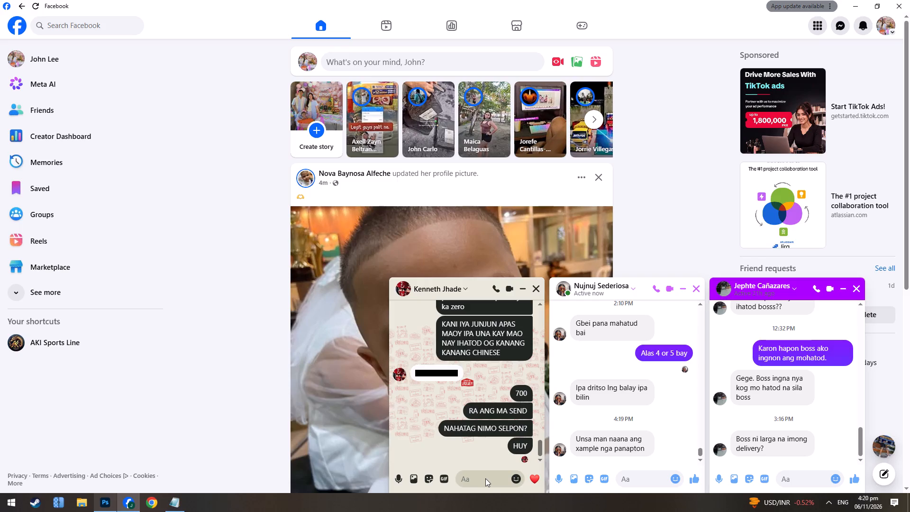
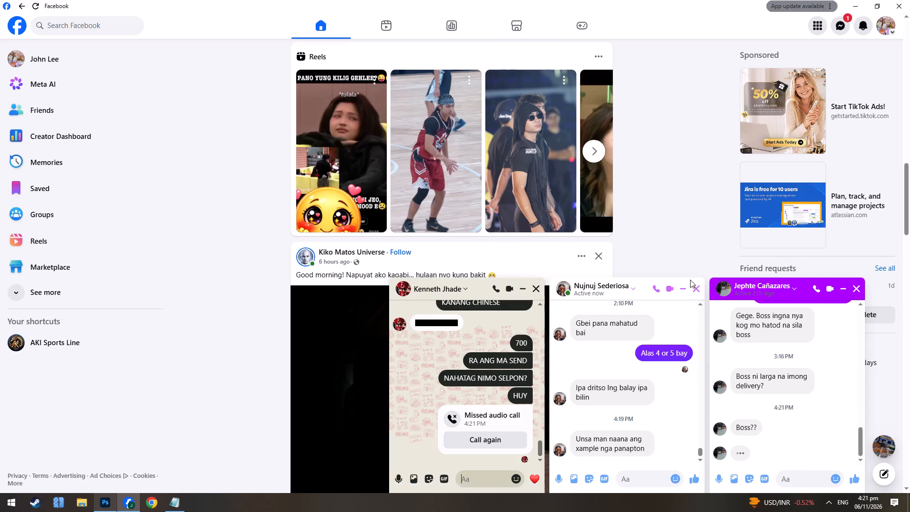
Minimise the chat asking about the delivery and look through the other customer's October order messages.
click(843, 286)
scroll(757, 378, down, 3)
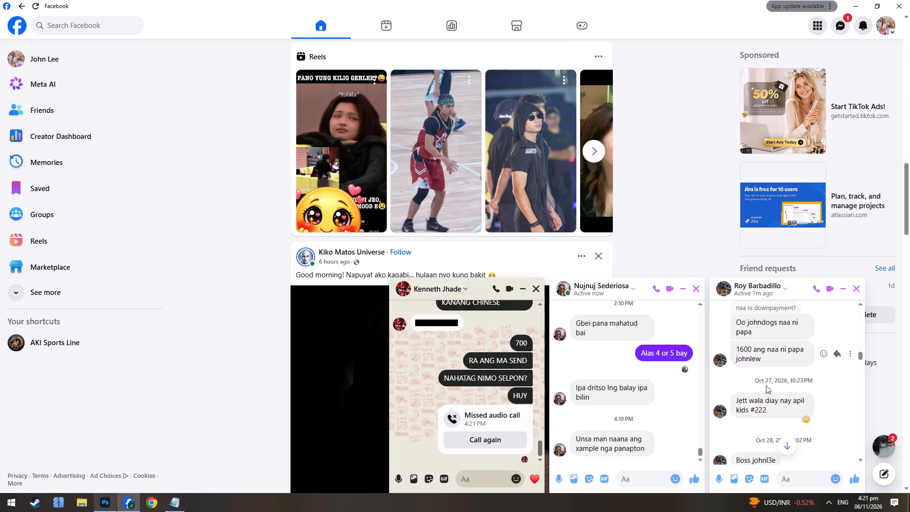
scroll(773, 387, up, 3)
scroll(813, 401, down, 2)
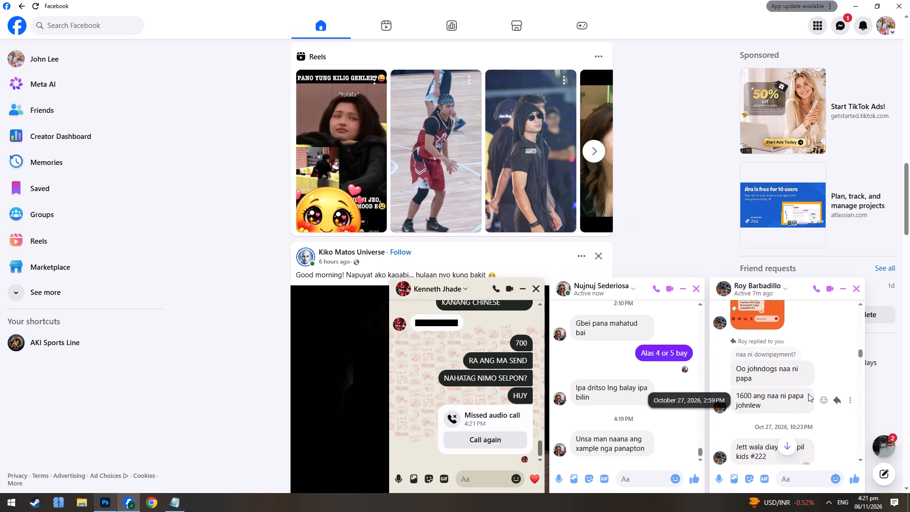
scroll(808, 392, down, 1)
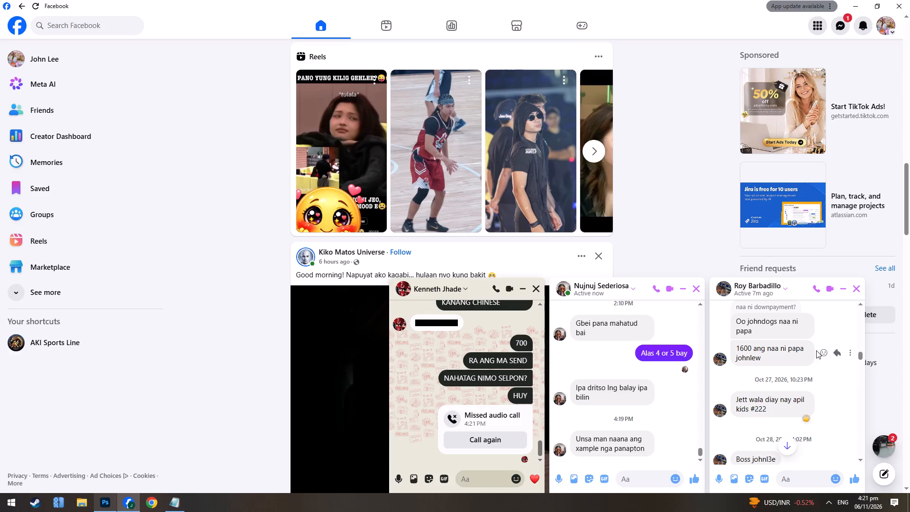
scroll(810, 346, down, 2)
scroll(805, 345, up, 3)
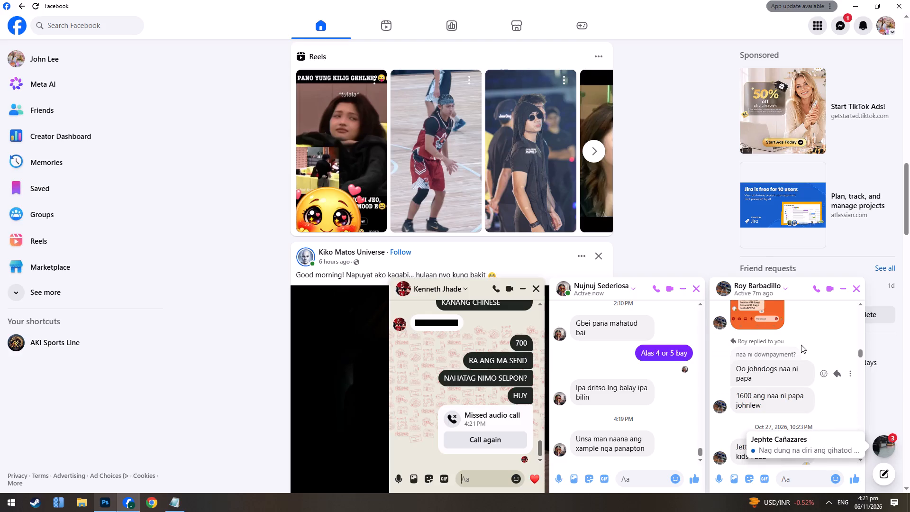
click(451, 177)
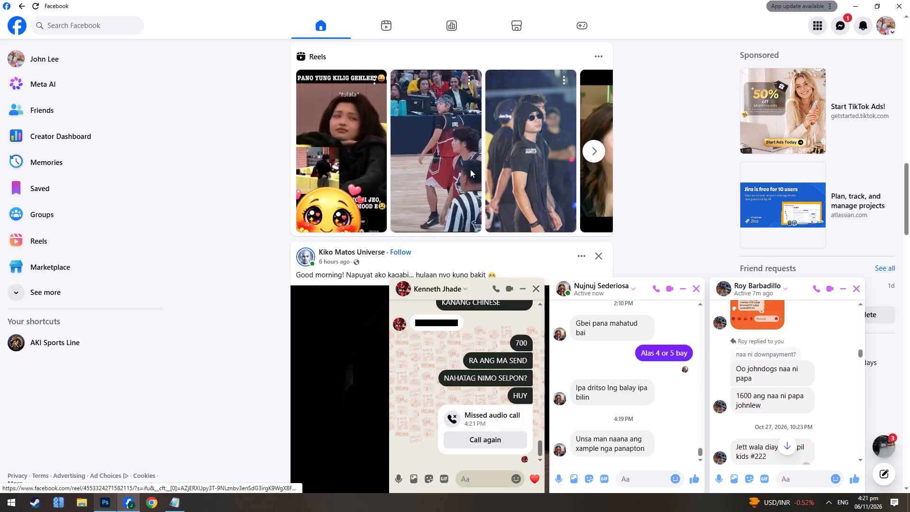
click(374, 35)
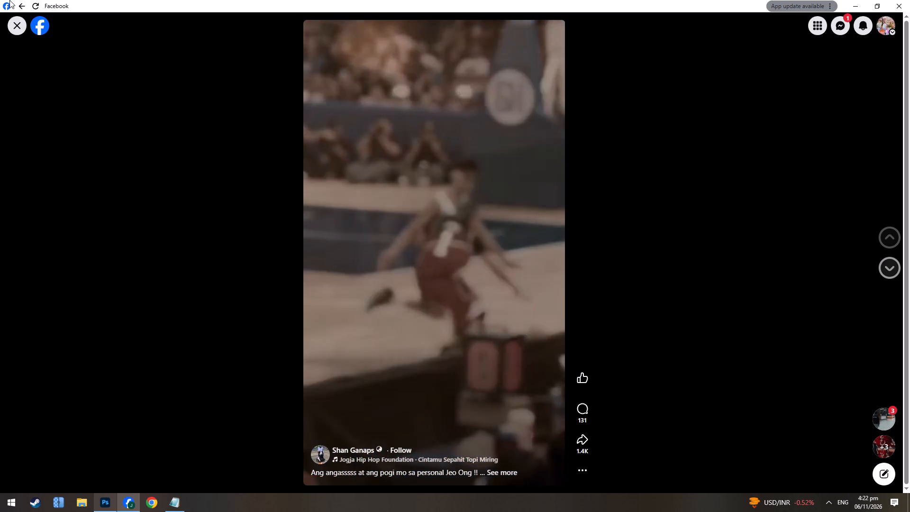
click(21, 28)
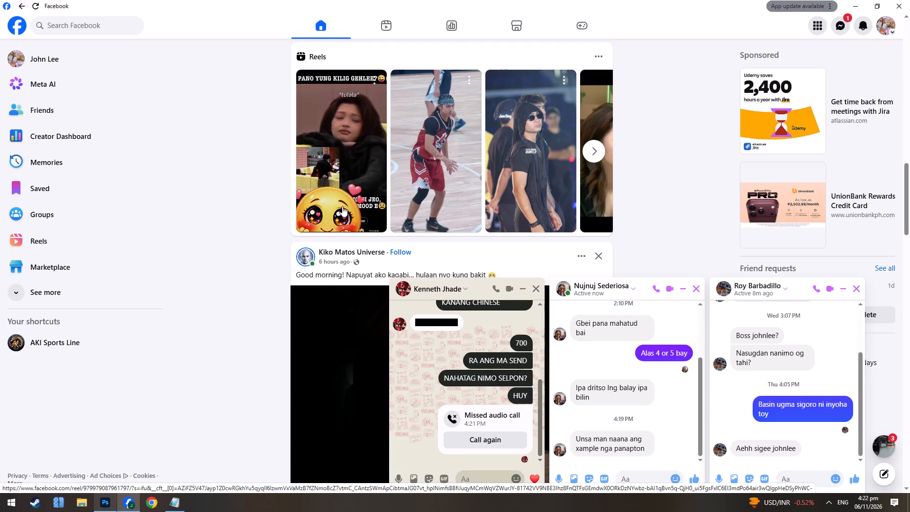
Switch to the GRAY PIKOL.psd layout in Photoshop and open the JAHNA name text for editing.
key(alt+Tab)
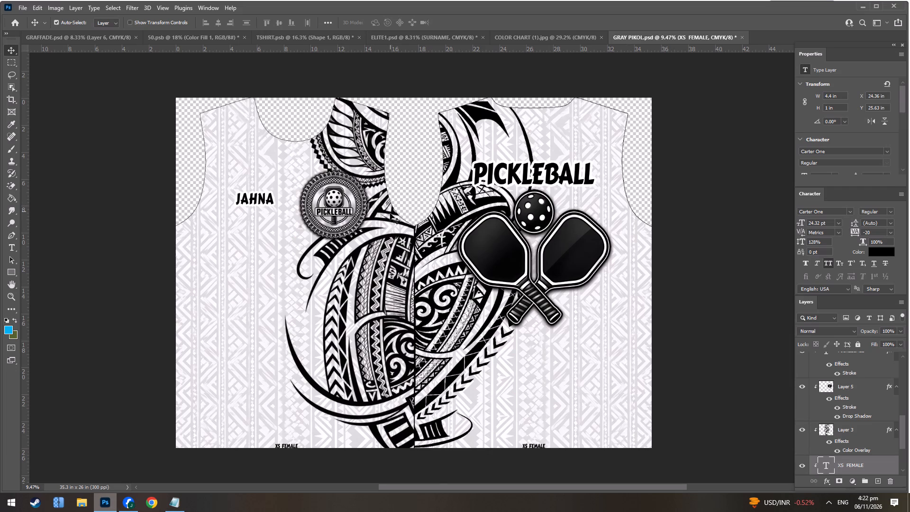
alt+scroll(386, 221, up, 2)
scroll(360, 266, down, 3)
double_click(220, 177)
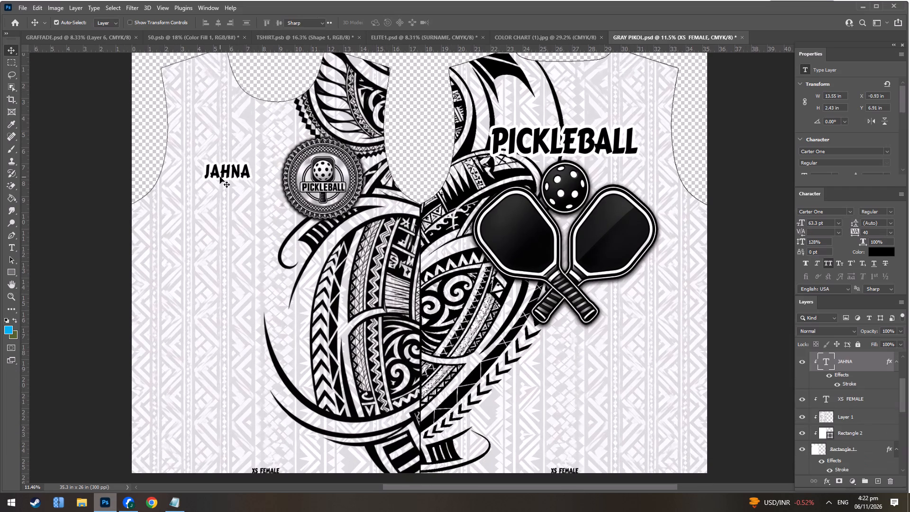
Switch to Facebook and reply "Naa ra bay jun" to the customer's message asking about the sample fabric.
key(alt+Tab)
scroll(641, 356, up, 6)
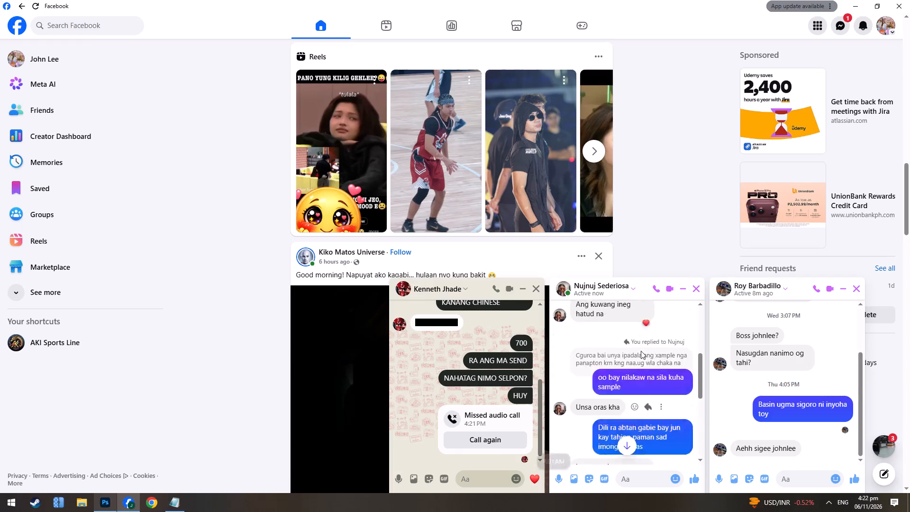
scroll(641, 351, up, 2)
scroll(641, 351, down, 14)
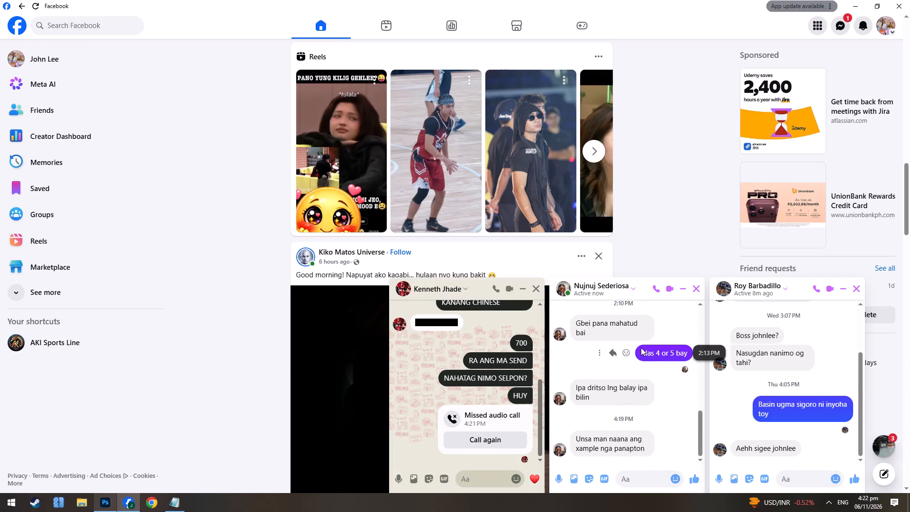
click(676, 443)
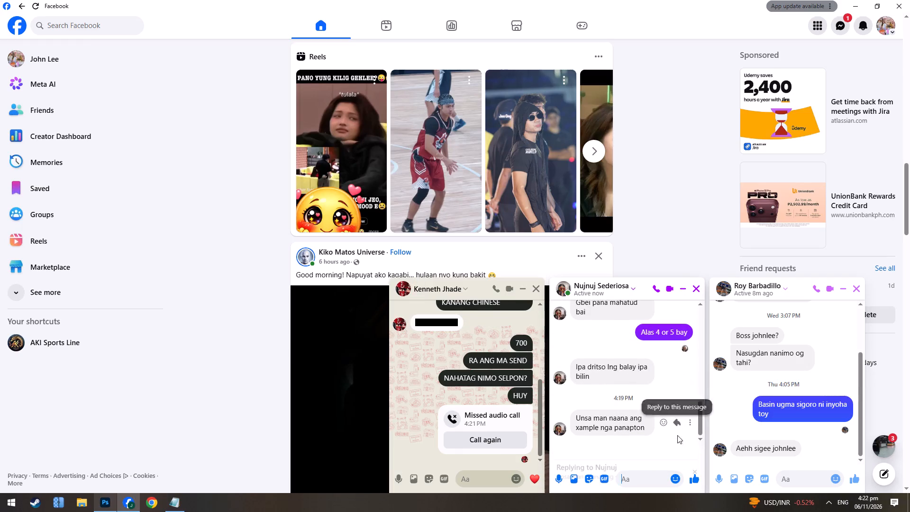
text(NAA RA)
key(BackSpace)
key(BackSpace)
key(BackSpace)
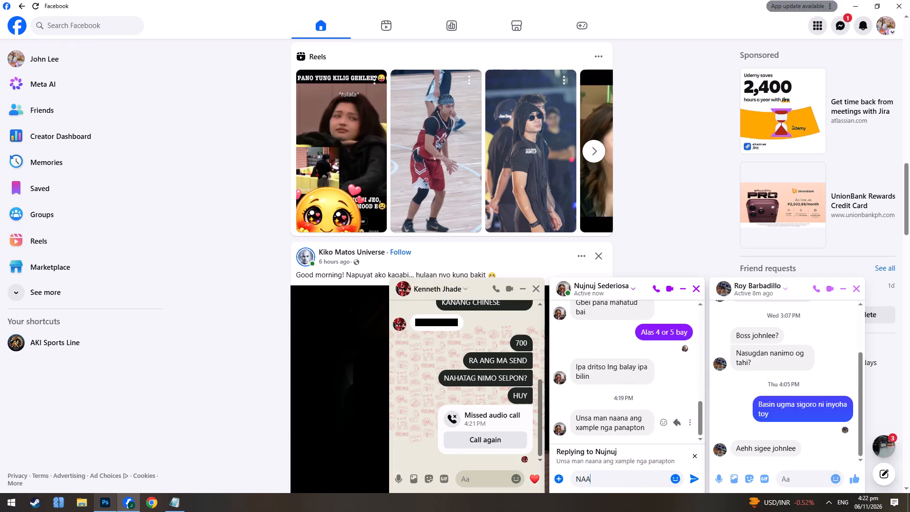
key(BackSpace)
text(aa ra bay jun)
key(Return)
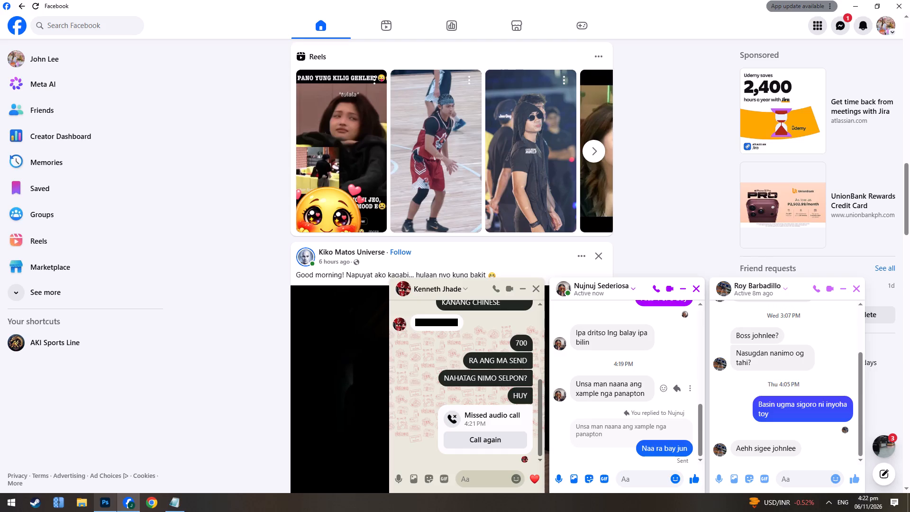
Send the same customer the follow-up message "gapaabot nalang mahuman tahi ang gi apas".
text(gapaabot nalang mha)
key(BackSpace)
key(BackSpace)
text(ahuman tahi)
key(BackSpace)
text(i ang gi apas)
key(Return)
Look up the female XS order in the customer's chat list and replace the JAHNA name on the jersey with "arl".
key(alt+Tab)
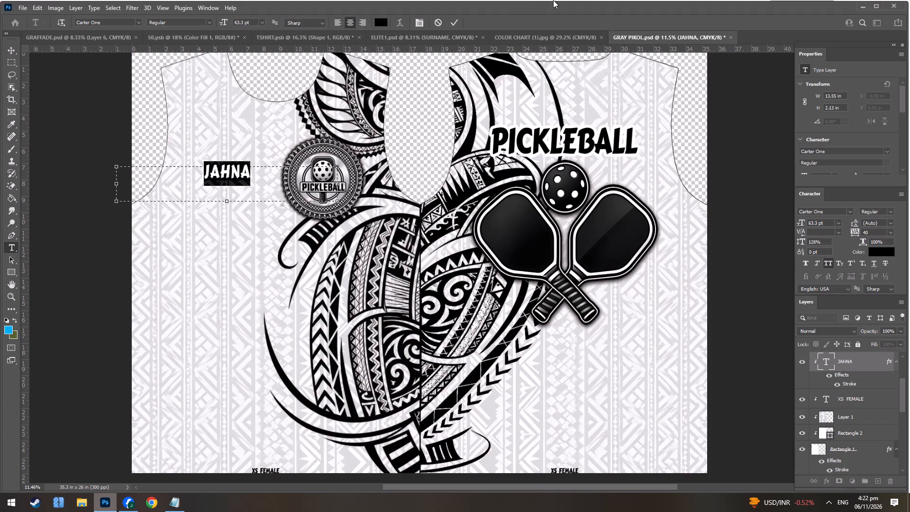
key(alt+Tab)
scroll(646, 359, up, 6)
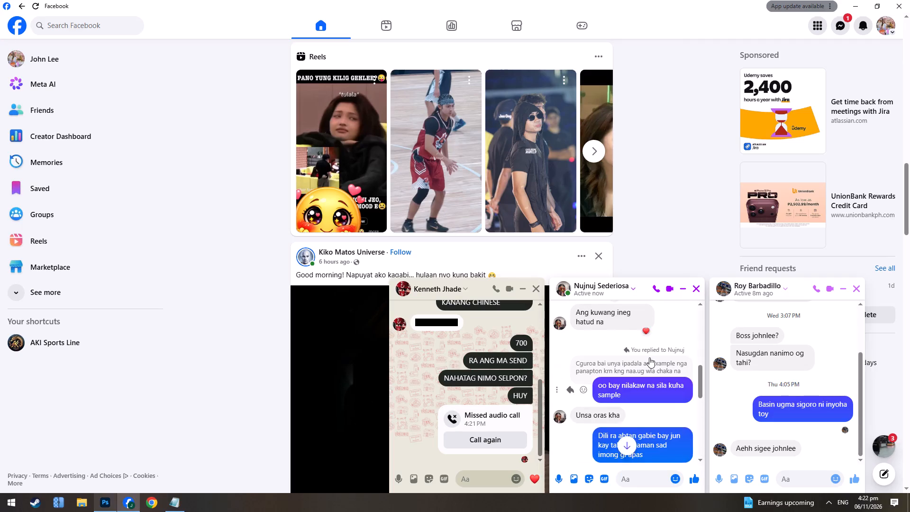
scroll(649, 357, up, 9)
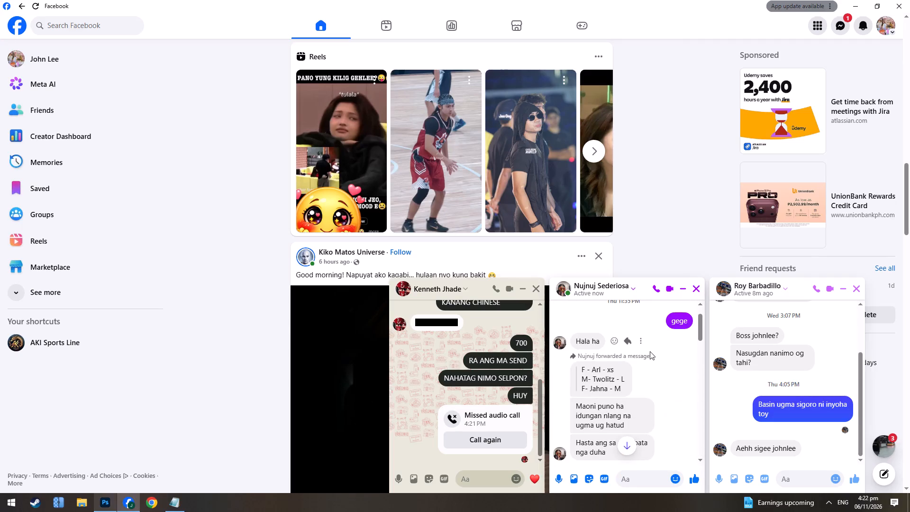
key(alt+Tab)
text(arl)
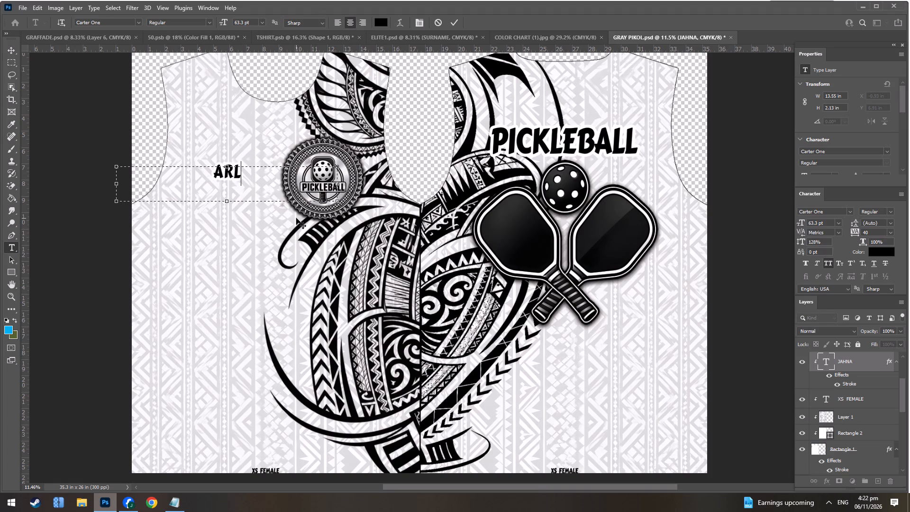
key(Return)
Save a copy of the XS female layout to the Desktop as a JPEG named "arl".
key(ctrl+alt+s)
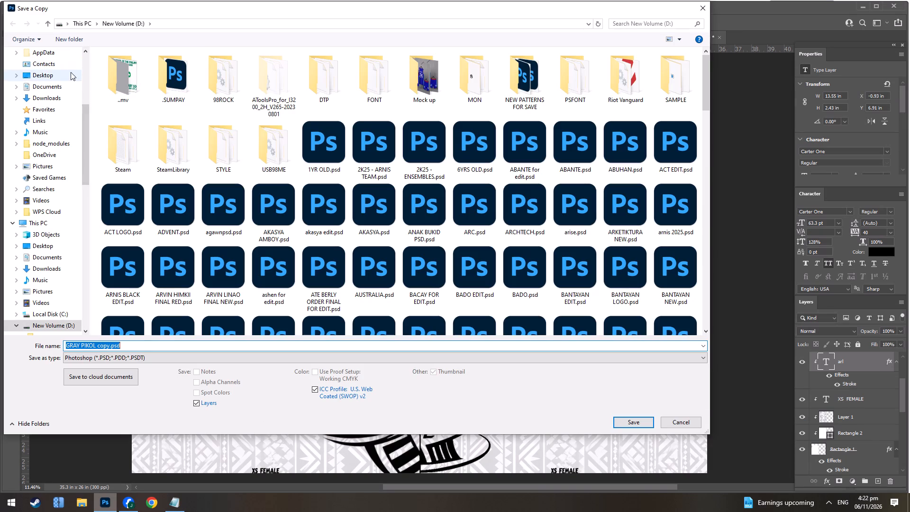
click(71, 72)
click(173, 360)
click(129, 406)
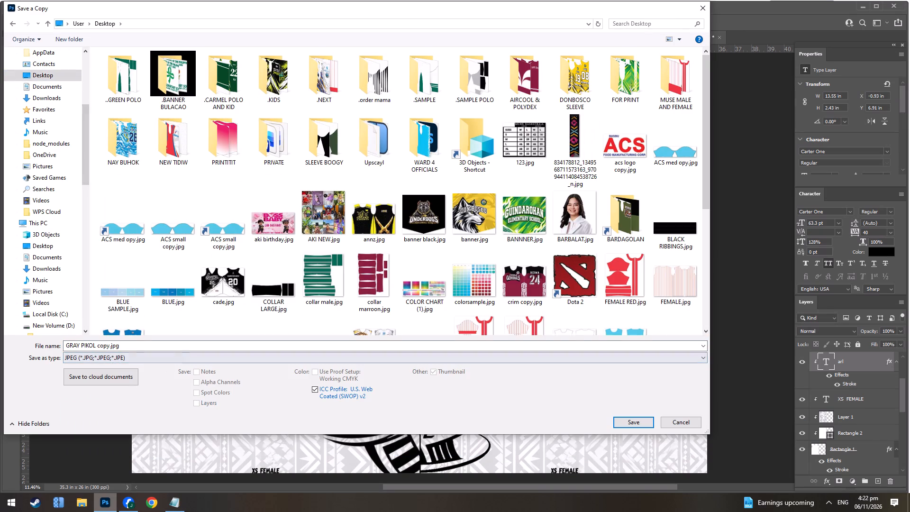
click(286, 267)
scroll(286, 267, down, 10)
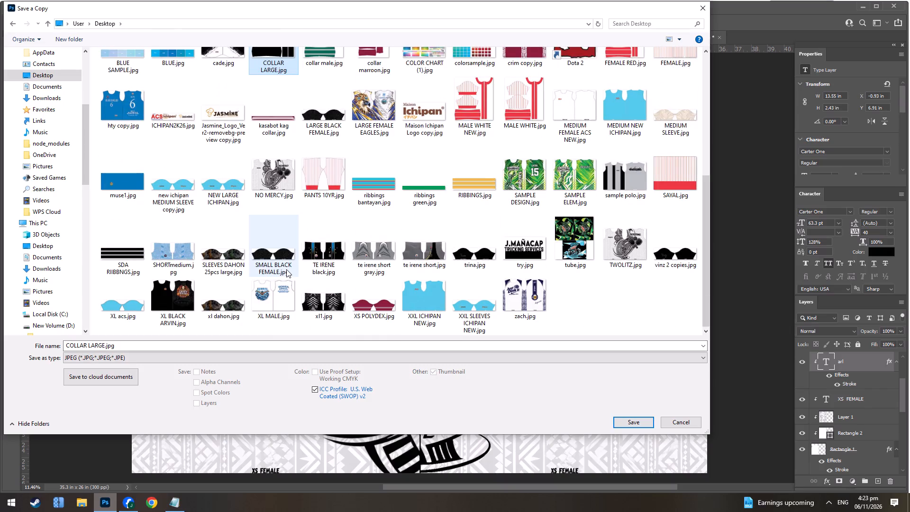
click(214, 346)
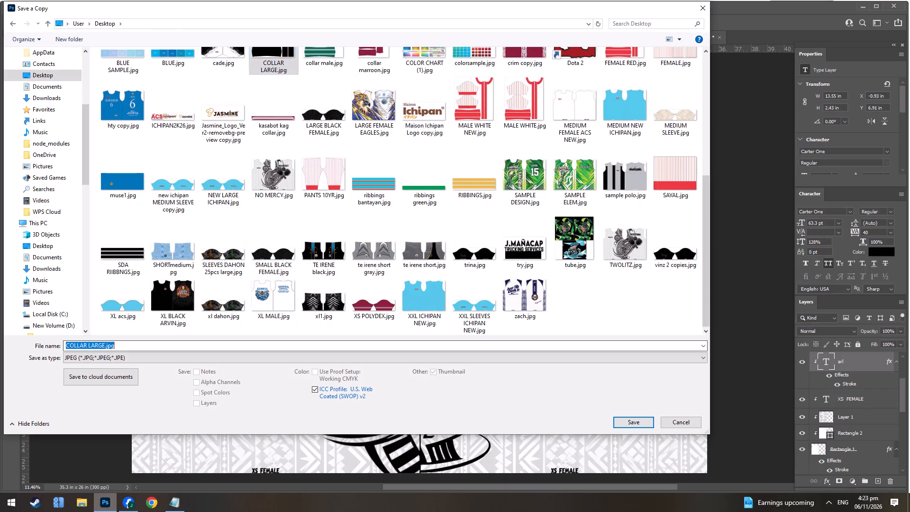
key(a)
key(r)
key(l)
key(Return)
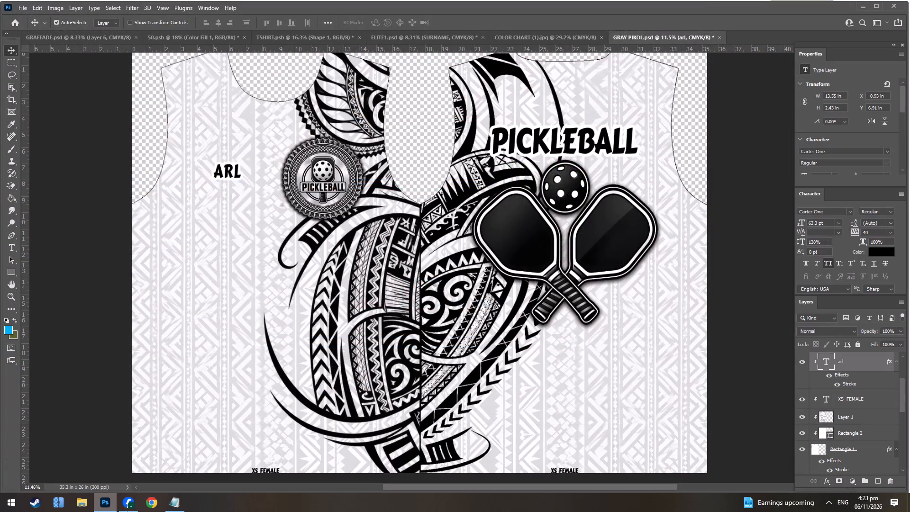
Switch to Facebook and check the chat list and the conversation containing the missed audio call.
click(126, 511)
click(123, 503)
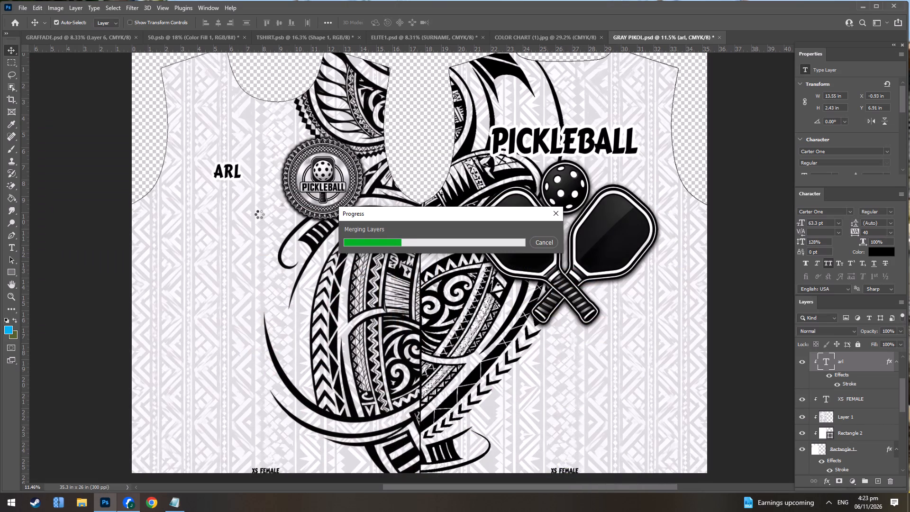
click(132, 508)
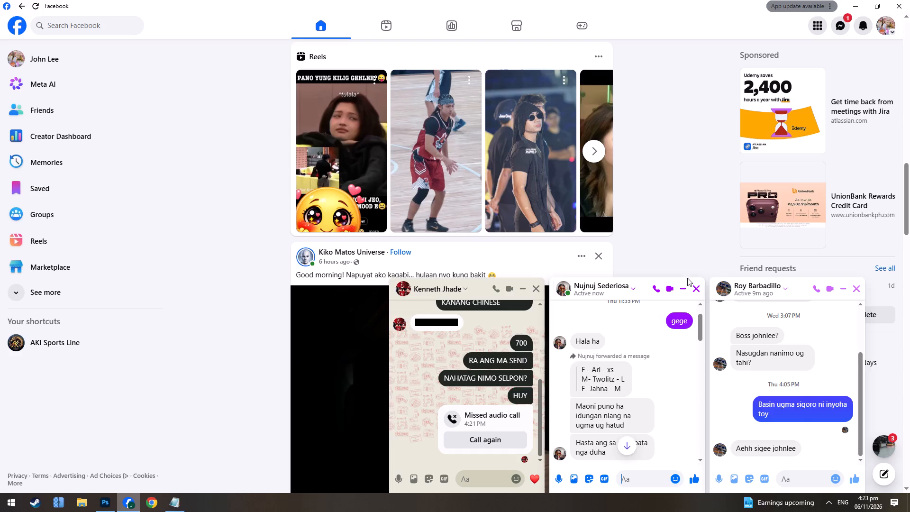
click(844, 20)
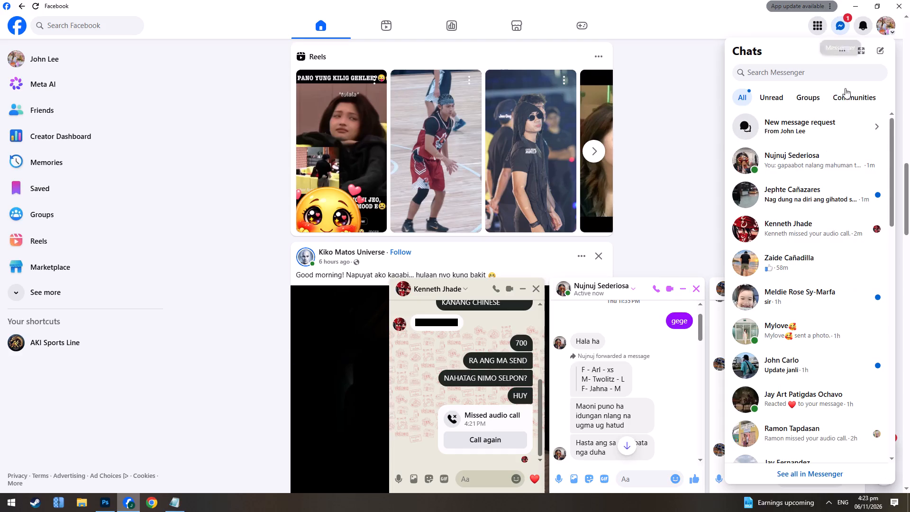
click(789, 233)
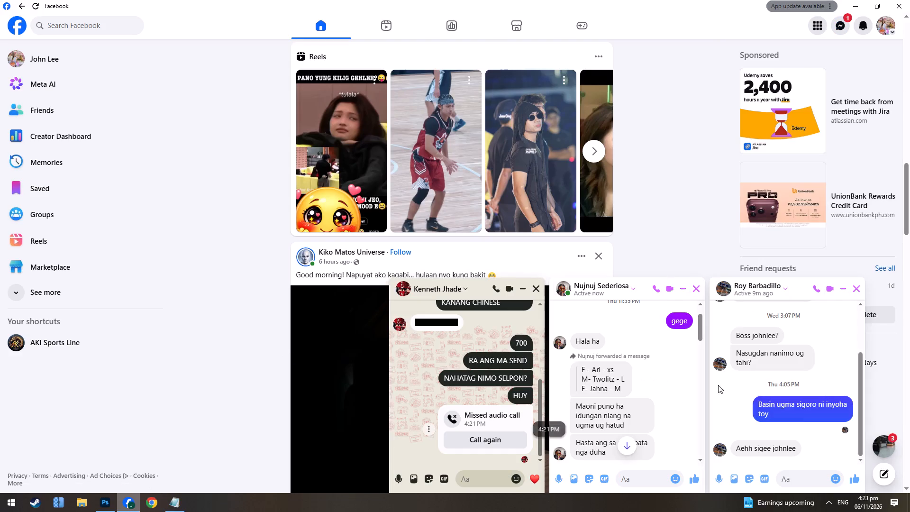
scroll(488, 408, up, 2)
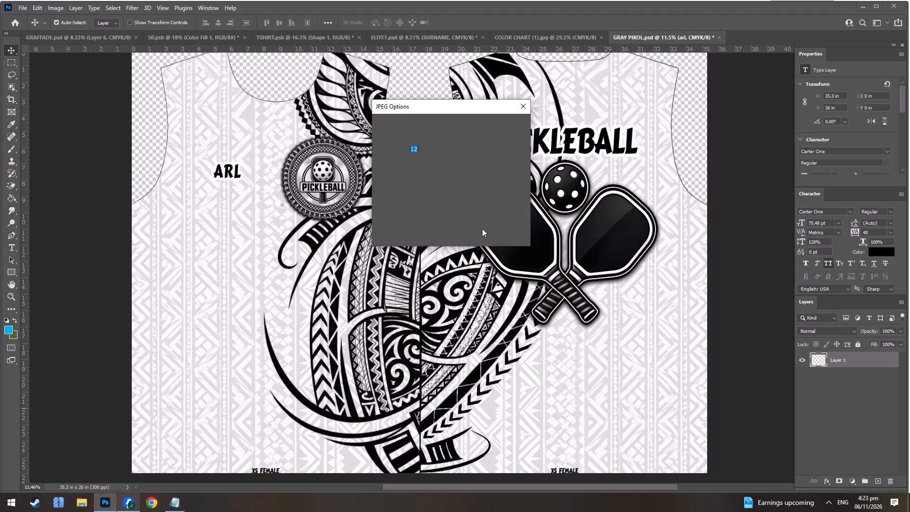
scroll(494, 168, up, 1)
key(alt+Tab)
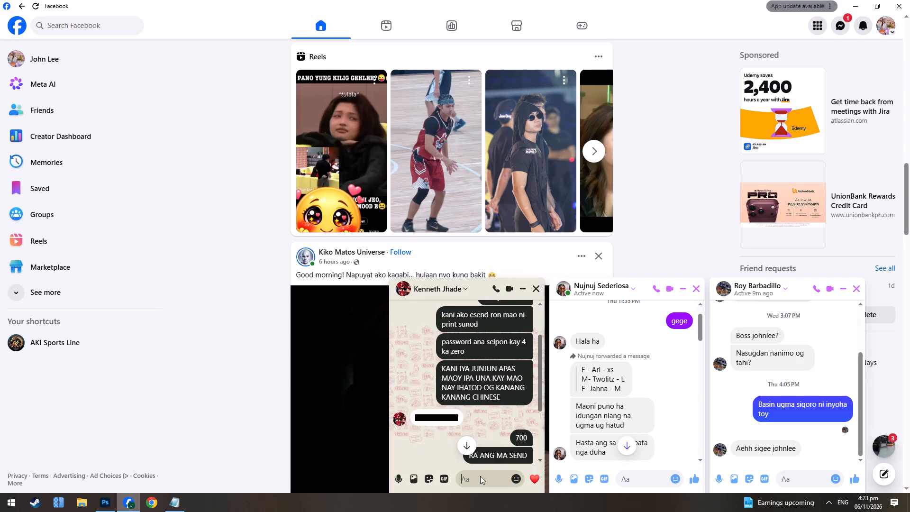
click(489, 474)
click(467, 443)
click(489, 486)
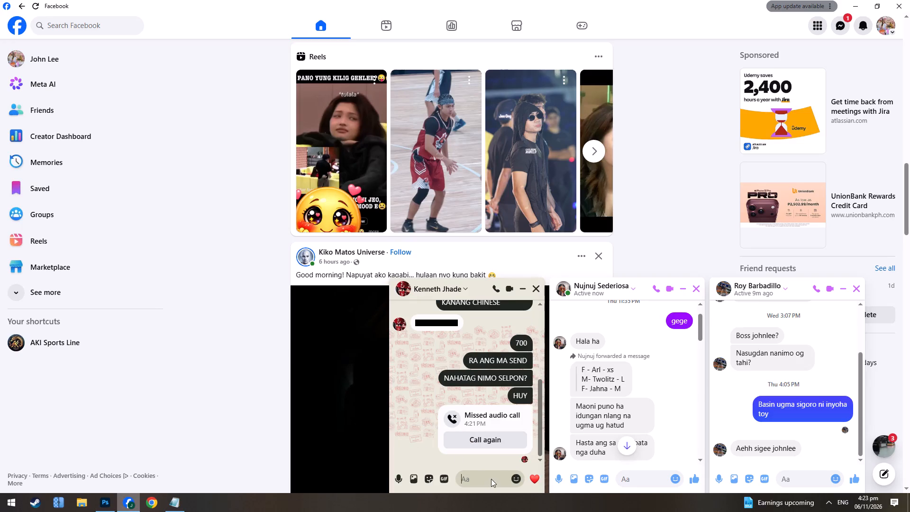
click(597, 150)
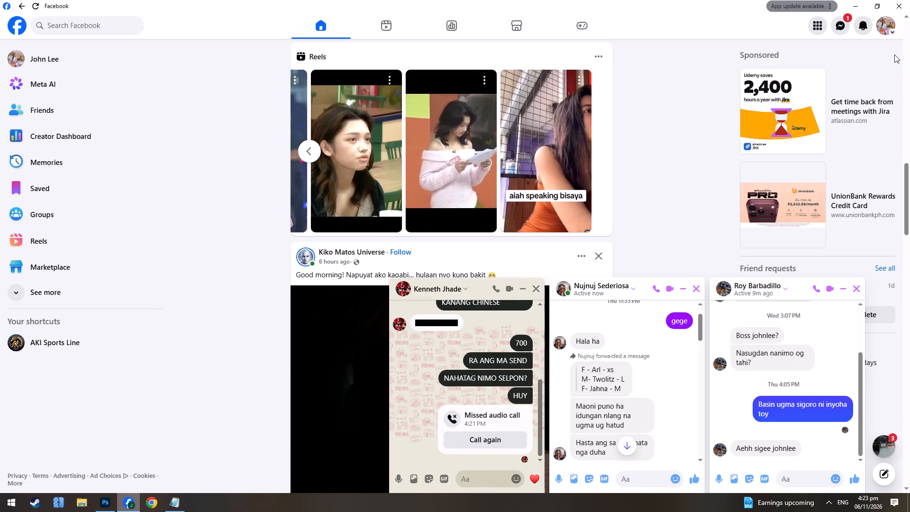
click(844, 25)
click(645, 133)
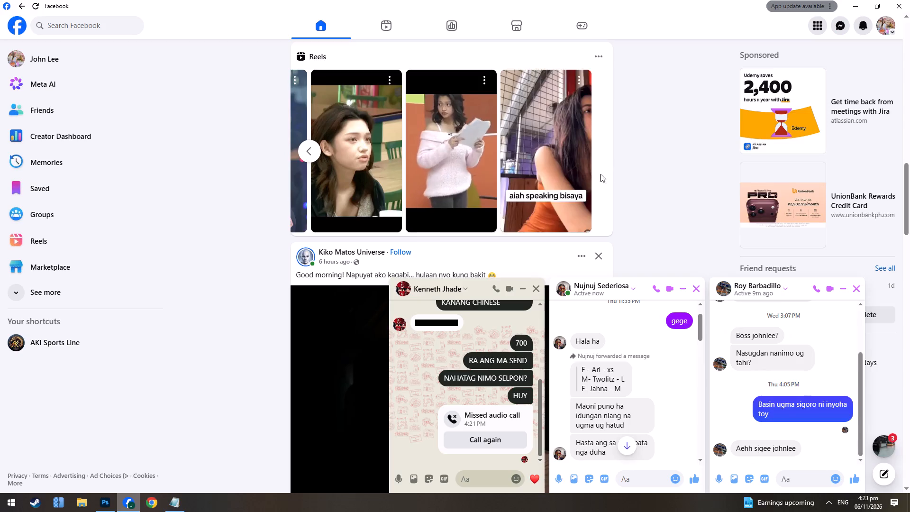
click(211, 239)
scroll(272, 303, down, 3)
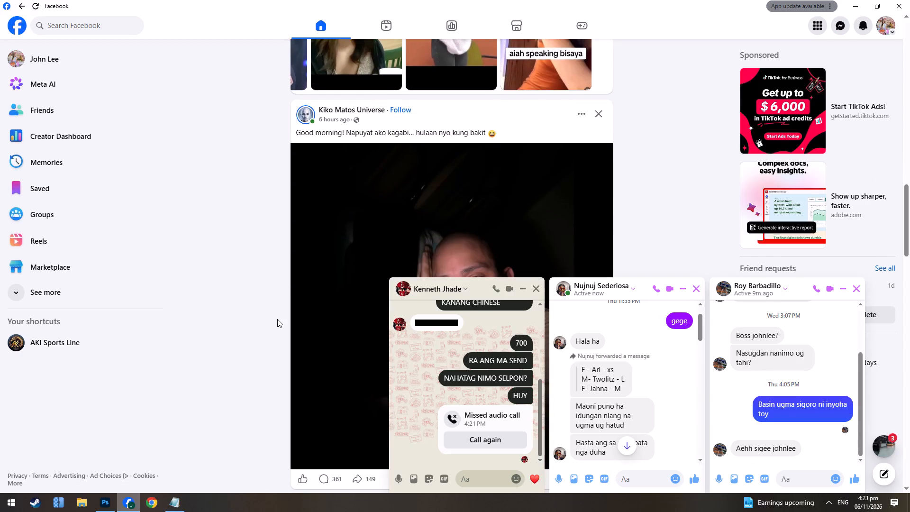
Return to Photoshop and accept the JPEG options at quality 12 (Maximum) with Baseline ("Standard") format.
key(alt+Tab)
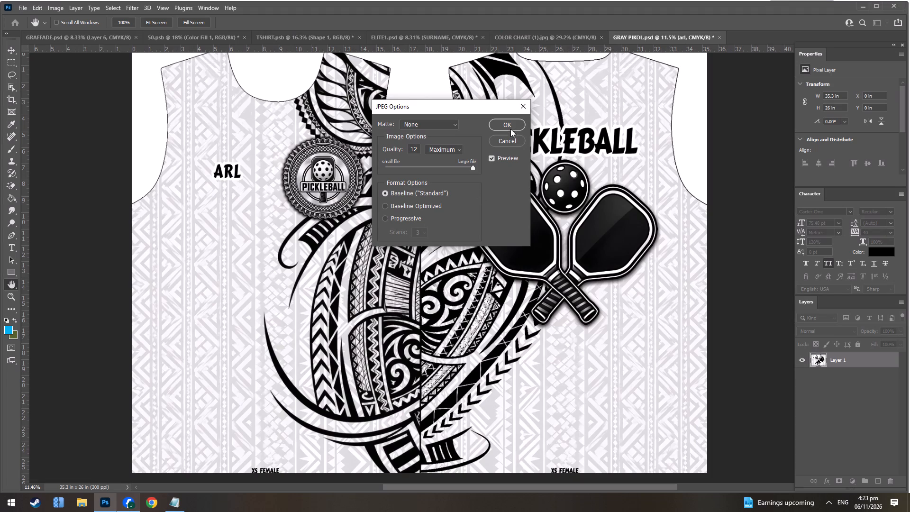
click(511, 123)
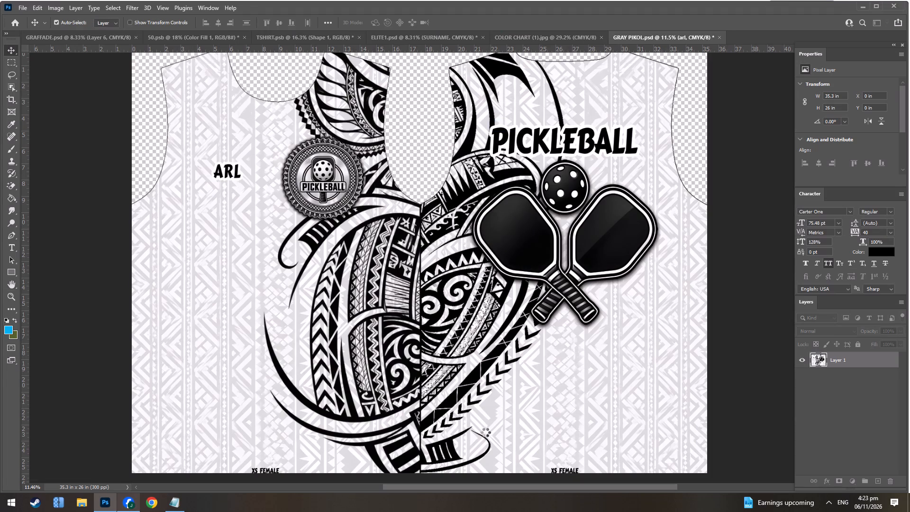
Switch to Facebook and send the message "huy giatay" in the conversation containing the missed audio call.
key(alt+Tab)
key(alt+Tab)
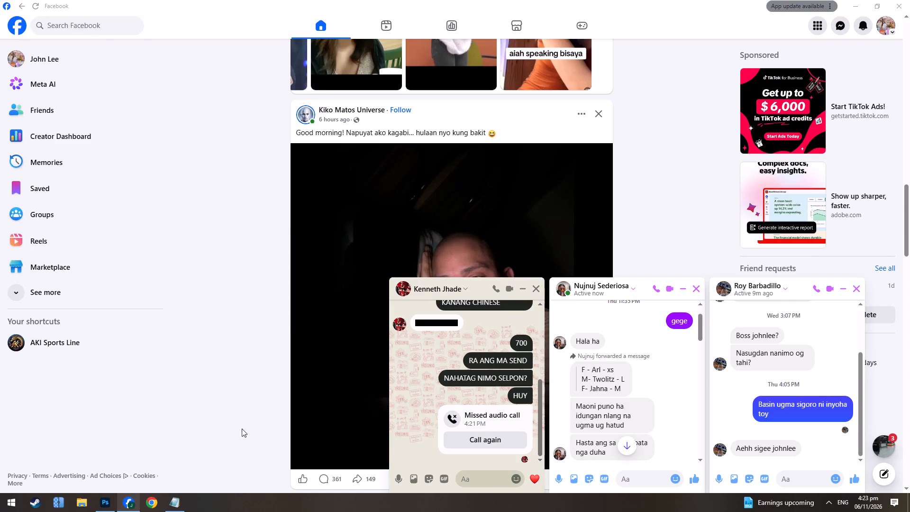
click(118, 501)
click(128, 501)
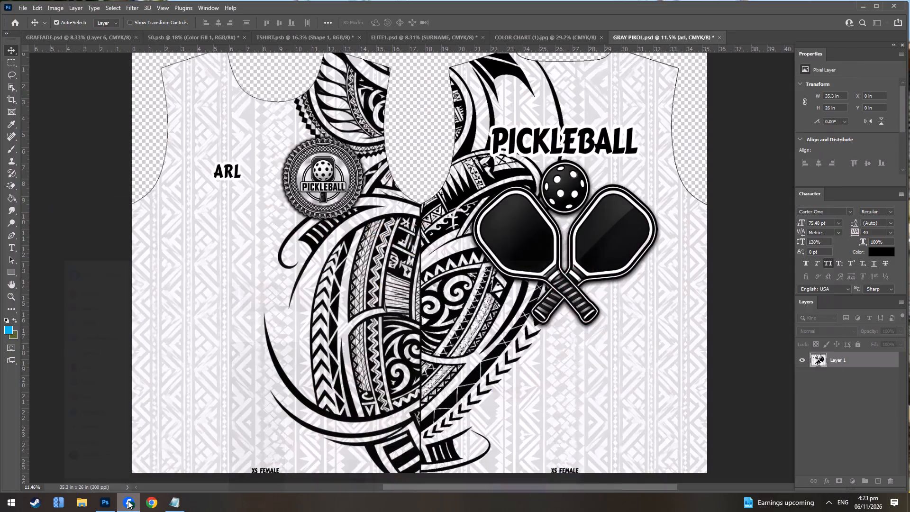
click(128, 500)
click(501, 475)
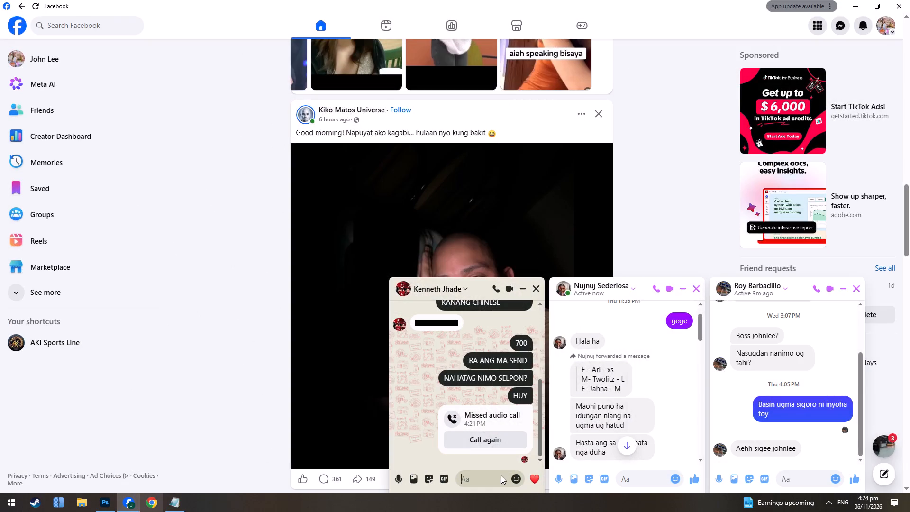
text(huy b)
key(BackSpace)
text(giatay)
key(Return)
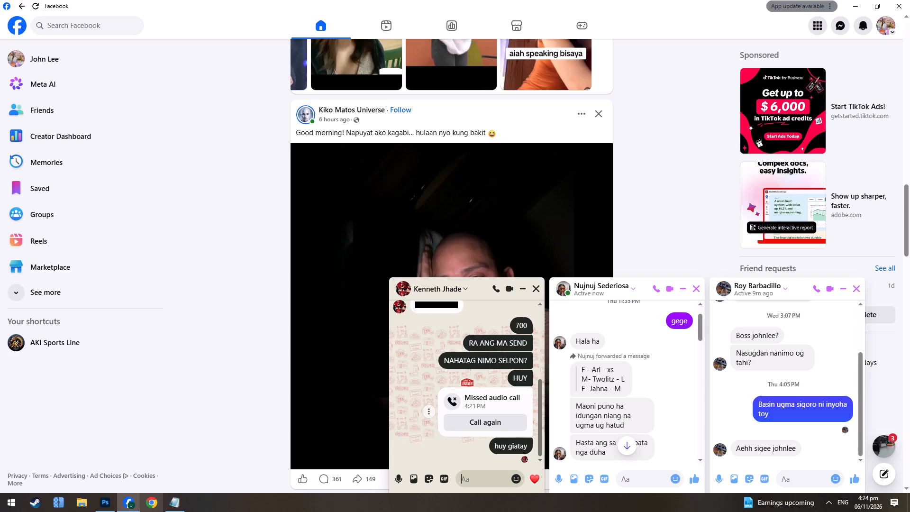
scroll(341, 224, up, 3)
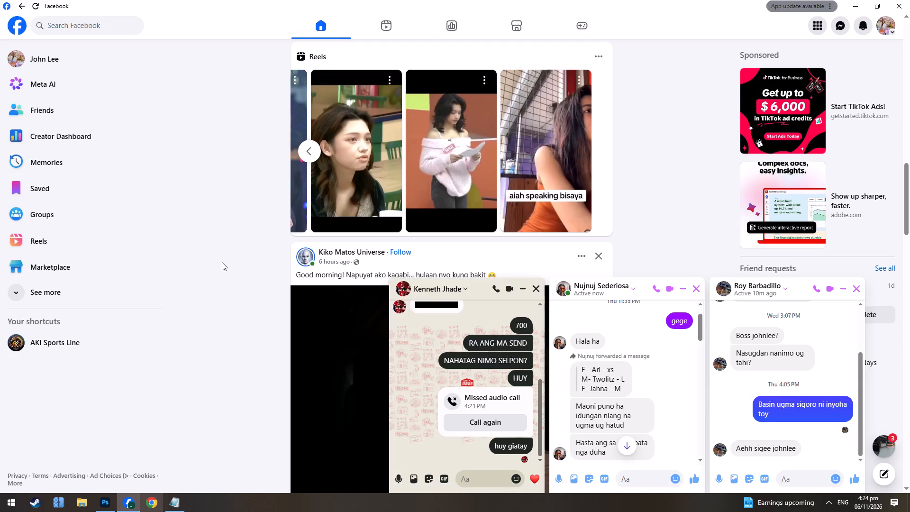
Return to Photoshop and set the image size width of the XS female layout to 29.3 inches.
key(alt+Tab)
alt+scroll(354, 274, down, 3)
alt+scroll(459, 293, up, 3)
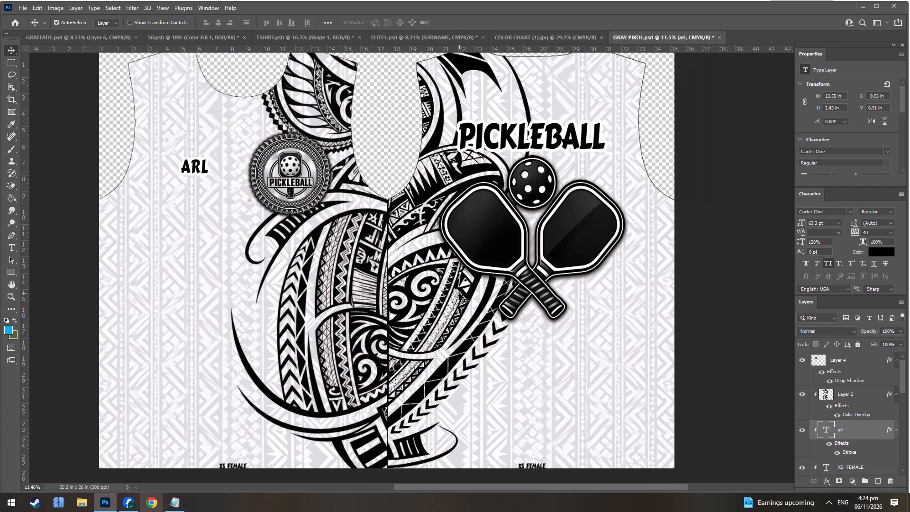
key(ctrl+alt+i)
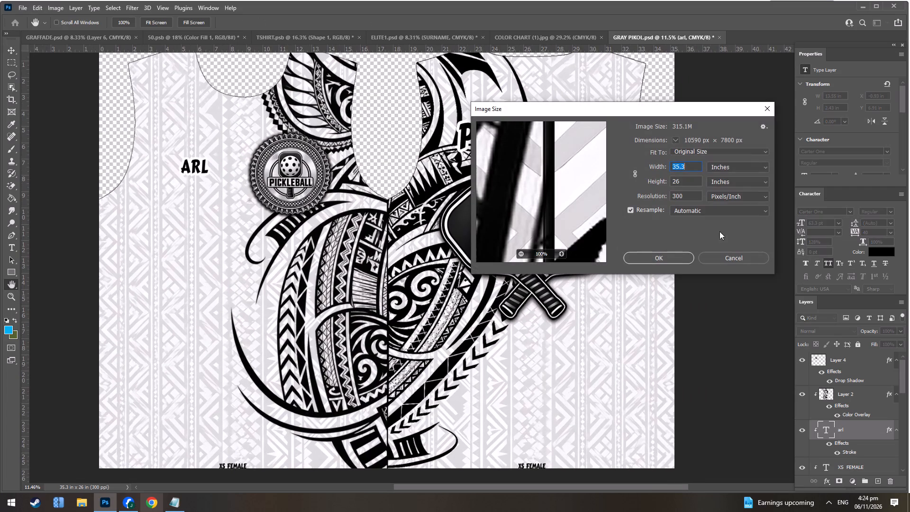
key(Left)
key(Right)
key(Right)
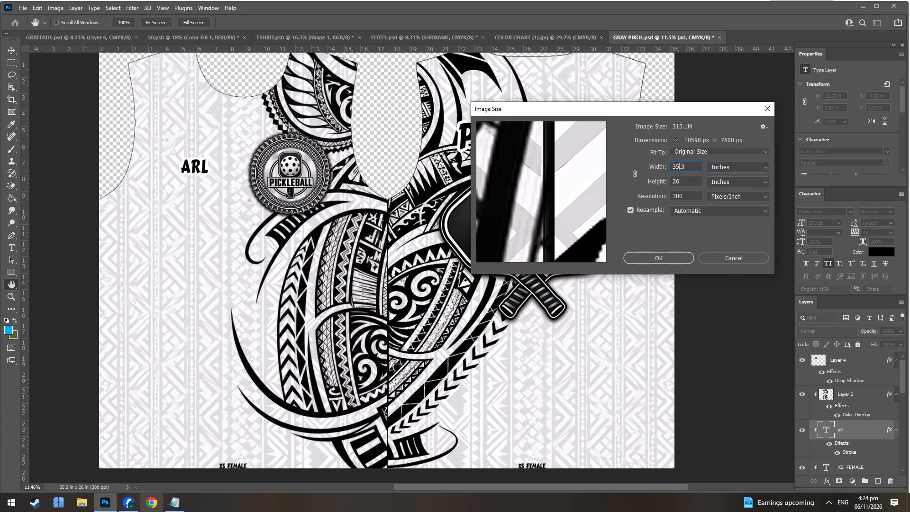
key(BackSpace)
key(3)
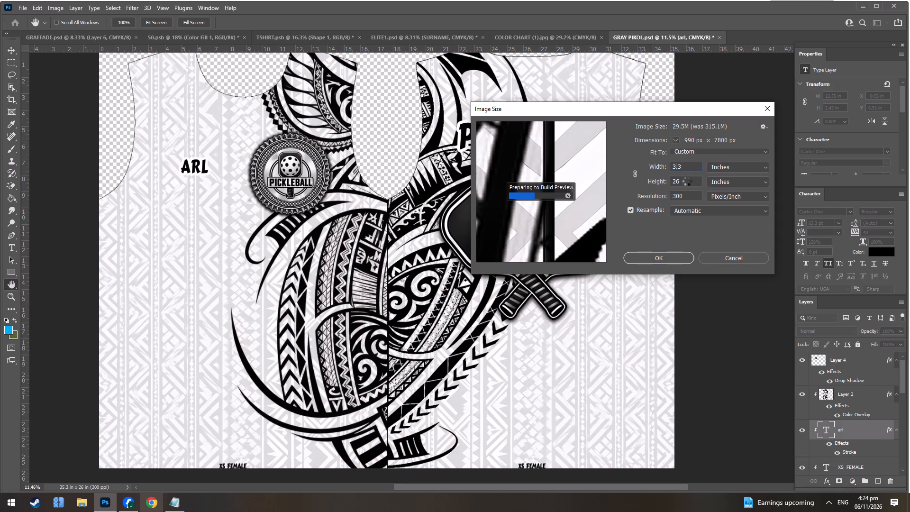
key(BackSpace)
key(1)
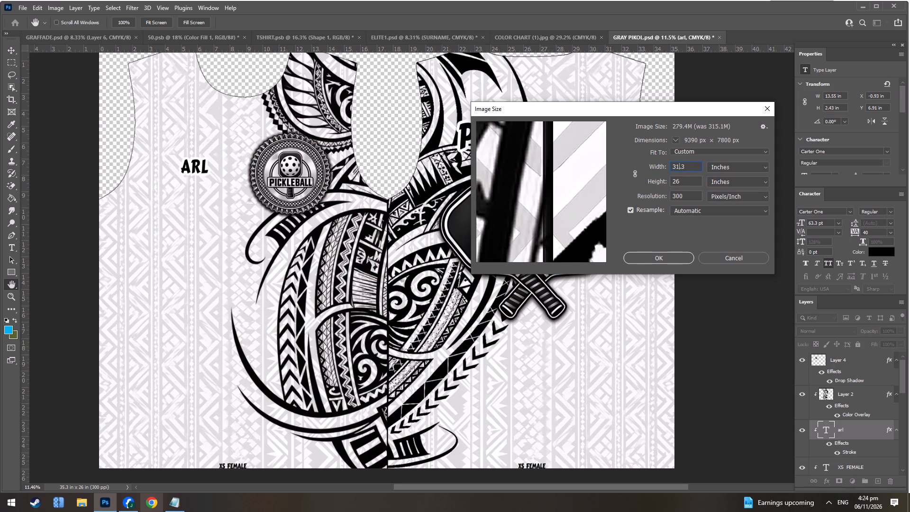
key(BackSpace)
key(BackSpace)
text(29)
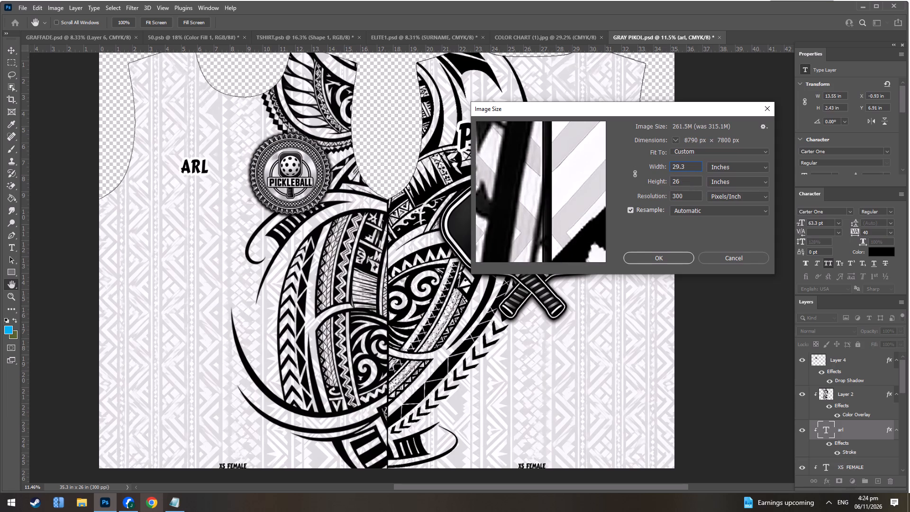
Resize the XS female ARL shirt layout to 27.3 inches wide by 19 inches high with Image Size.
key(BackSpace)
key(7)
click(686, 181)
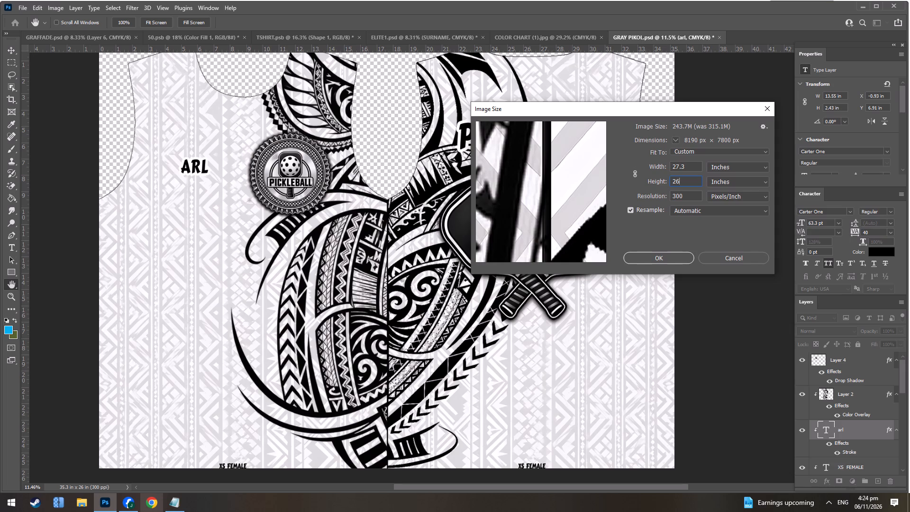
key(BackSpace)
key(BackSpace)
text(19)
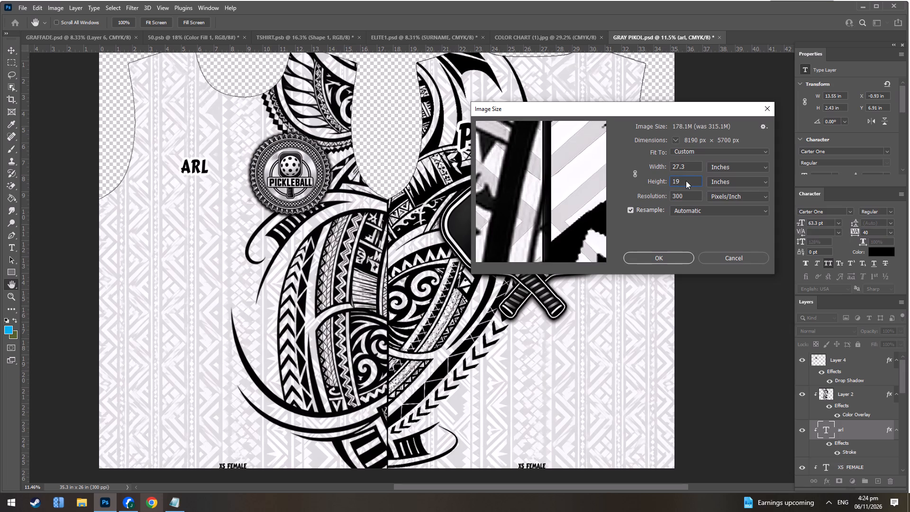
key(Return)
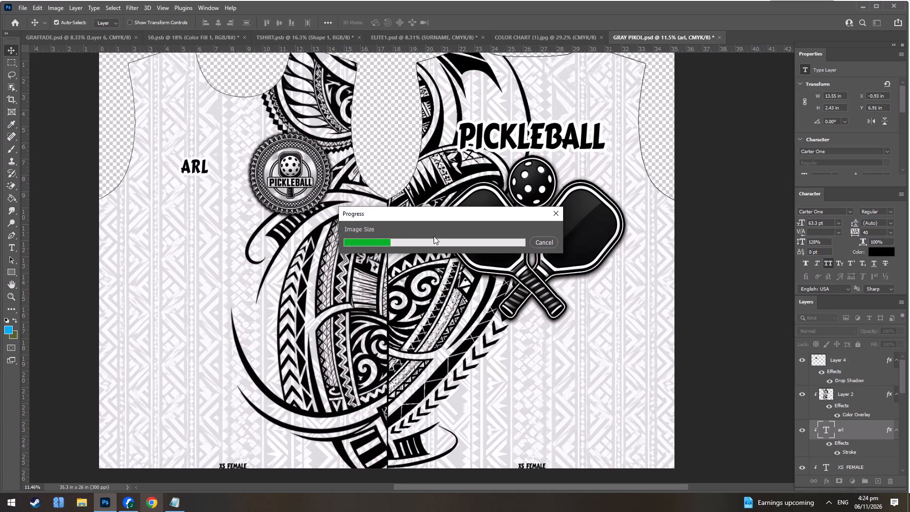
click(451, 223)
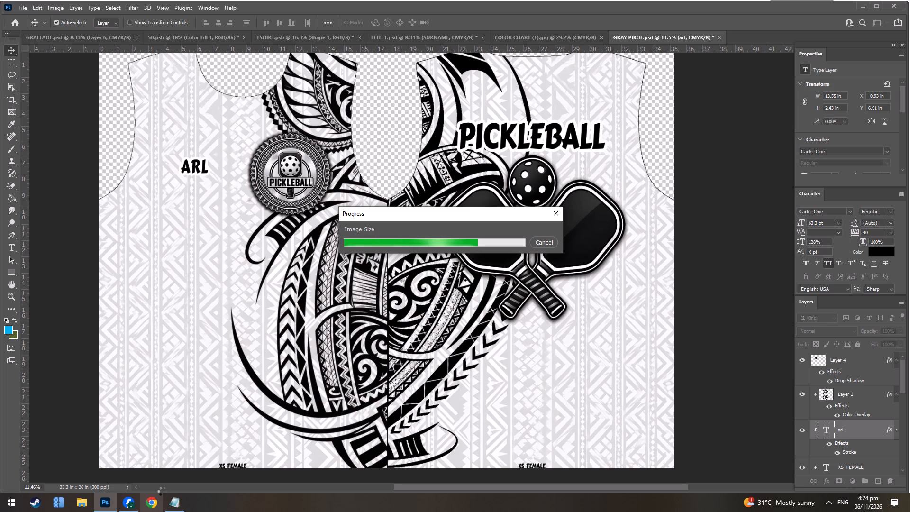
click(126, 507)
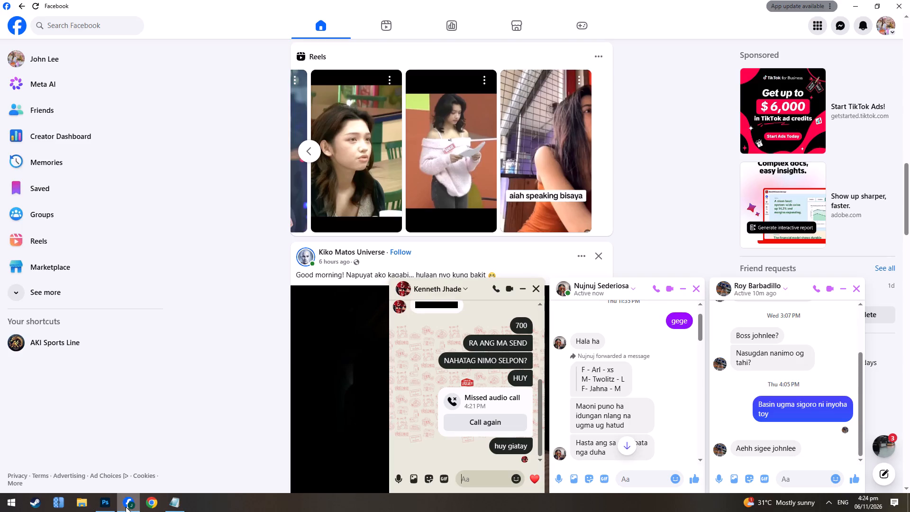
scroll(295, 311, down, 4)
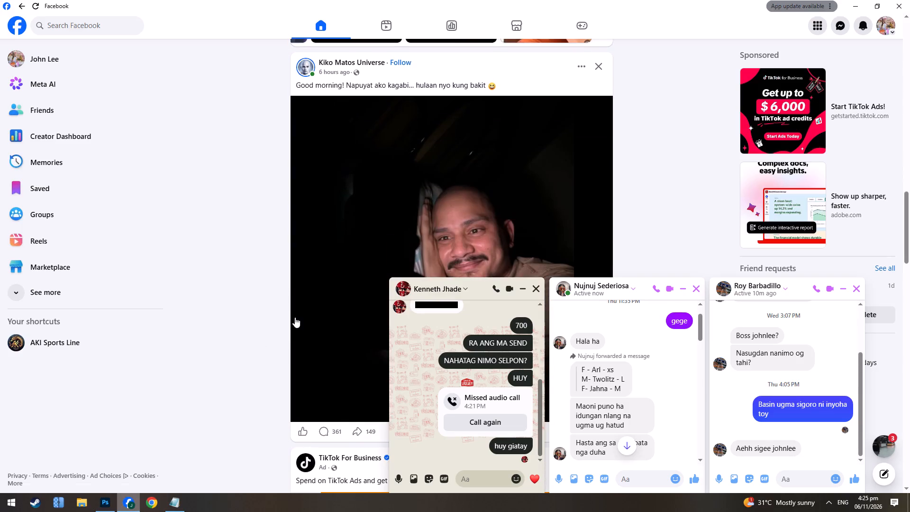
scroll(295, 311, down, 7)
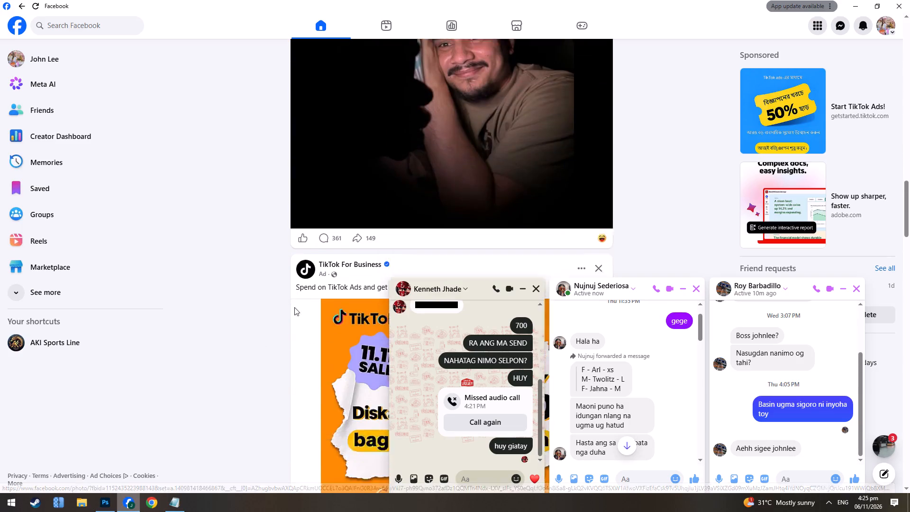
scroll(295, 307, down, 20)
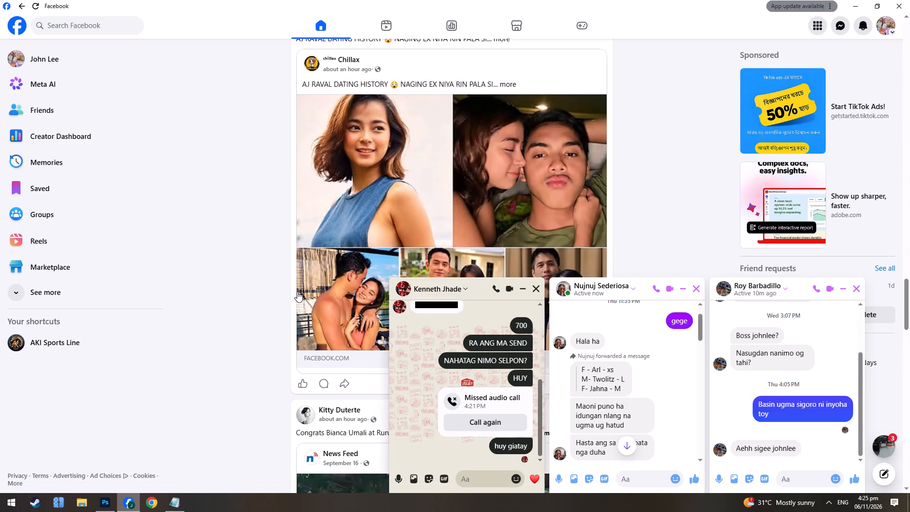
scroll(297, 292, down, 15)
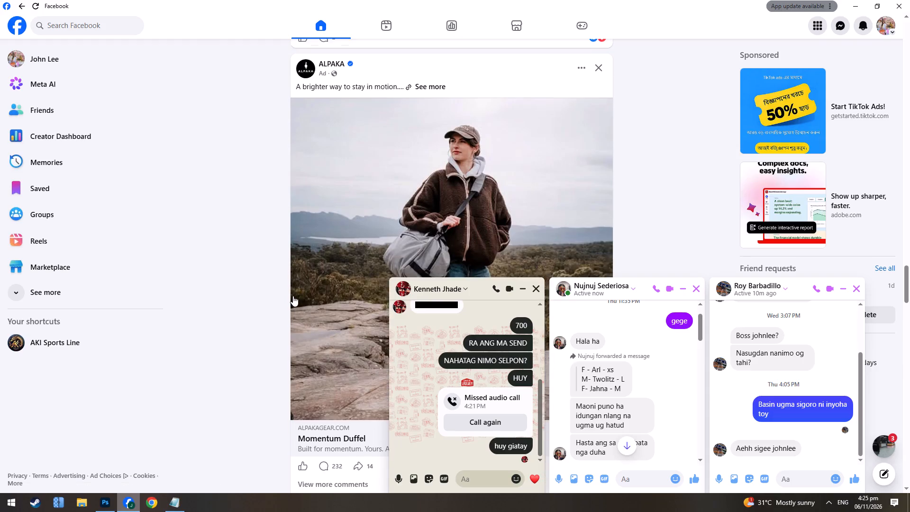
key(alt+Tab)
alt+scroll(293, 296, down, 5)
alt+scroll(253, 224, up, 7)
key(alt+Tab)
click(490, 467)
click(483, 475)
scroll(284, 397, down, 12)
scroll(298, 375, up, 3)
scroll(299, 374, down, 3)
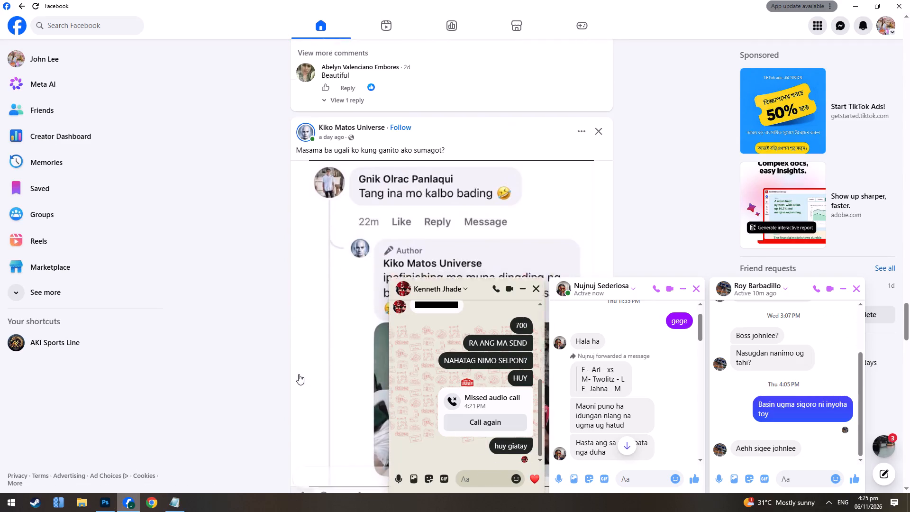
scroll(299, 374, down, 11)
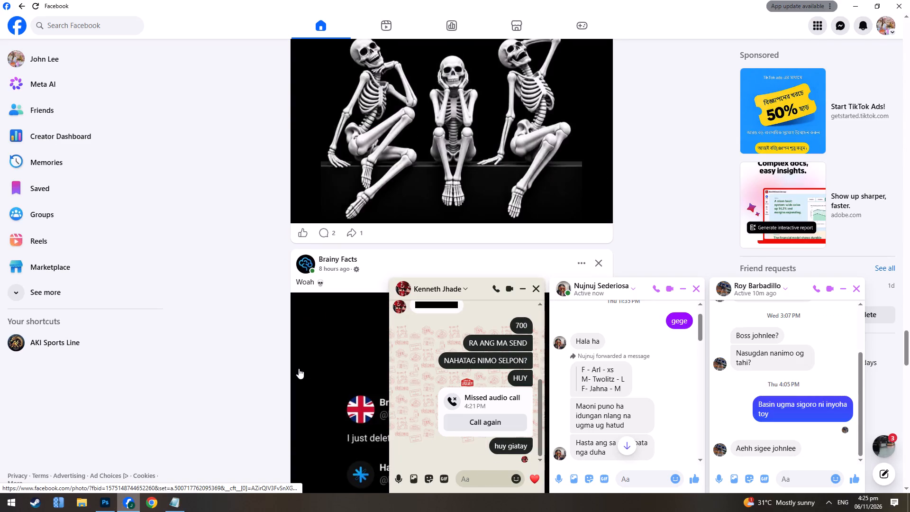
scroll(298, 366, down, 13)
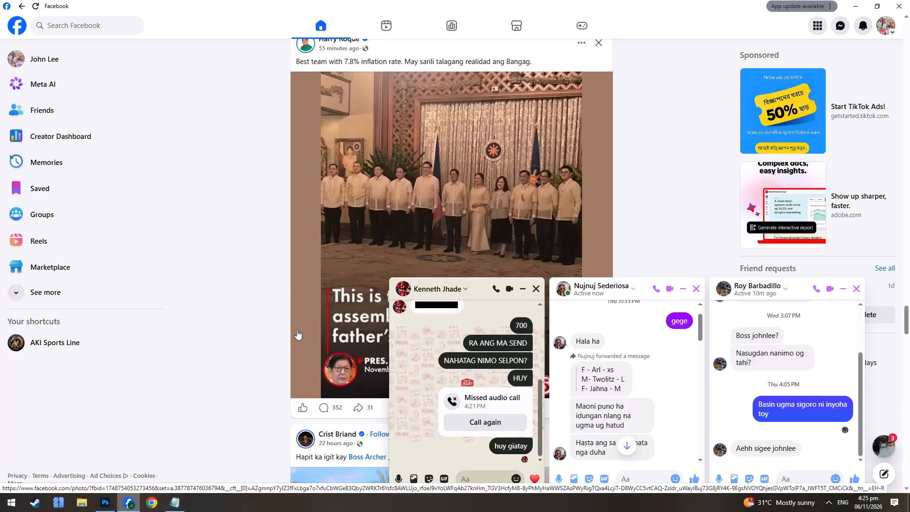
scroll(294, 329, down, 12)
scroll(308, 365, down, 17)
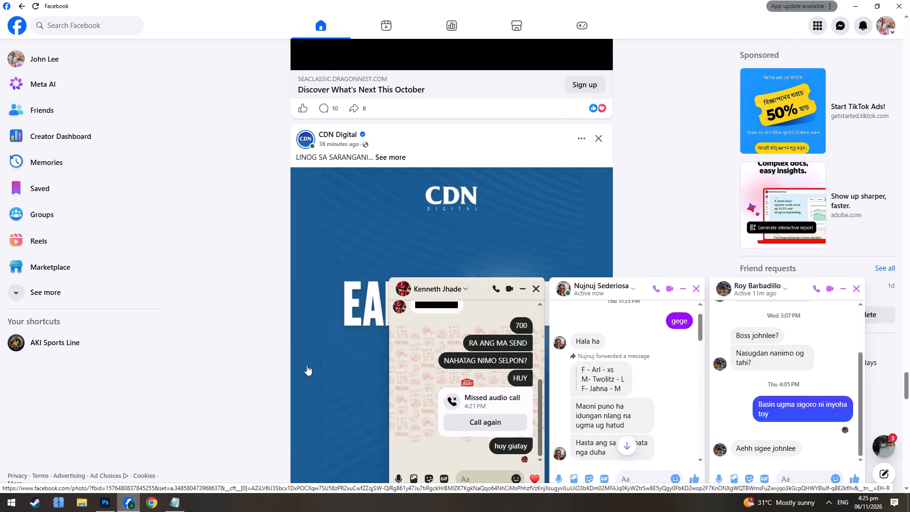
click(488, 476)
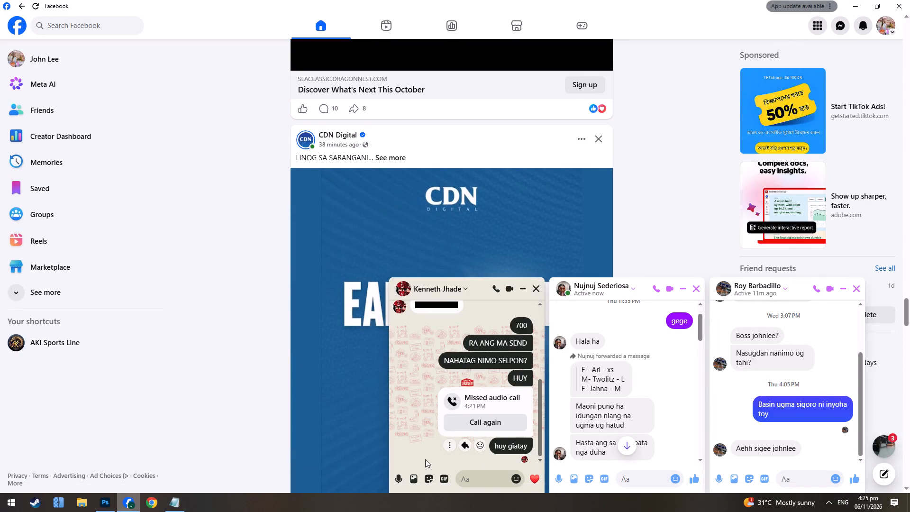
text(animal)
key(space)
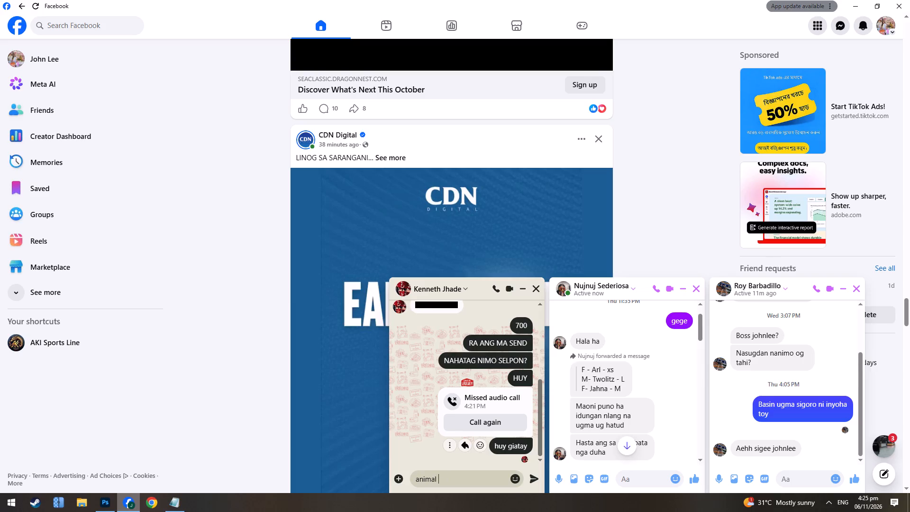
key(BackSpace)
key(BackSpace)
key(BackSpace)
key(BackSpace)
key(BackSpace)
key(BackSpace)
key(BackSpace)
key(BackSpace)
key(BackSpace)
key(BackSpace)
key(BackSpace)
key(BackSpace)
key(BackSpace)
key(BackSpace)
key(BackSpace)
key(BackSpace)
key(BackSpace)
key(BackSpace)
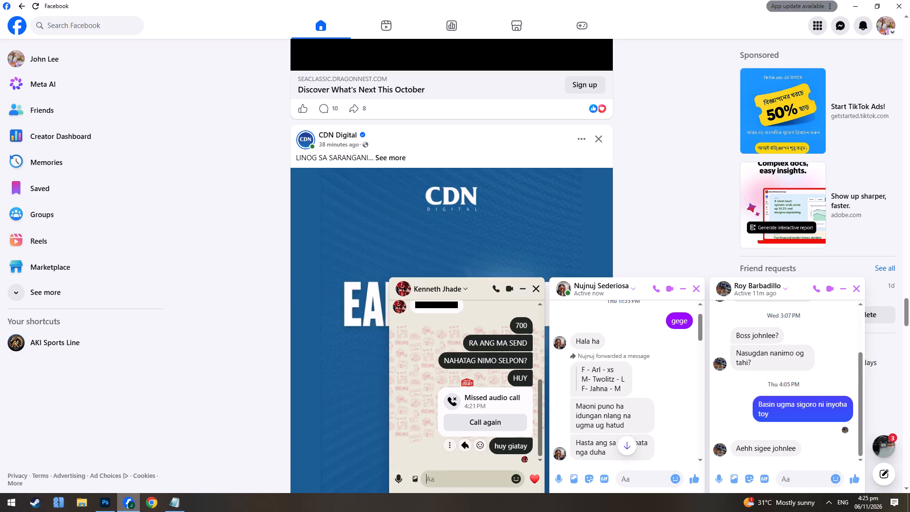
Send the contact in the missed-audio-call chat a Cebuano message complaining that they no longer reply.
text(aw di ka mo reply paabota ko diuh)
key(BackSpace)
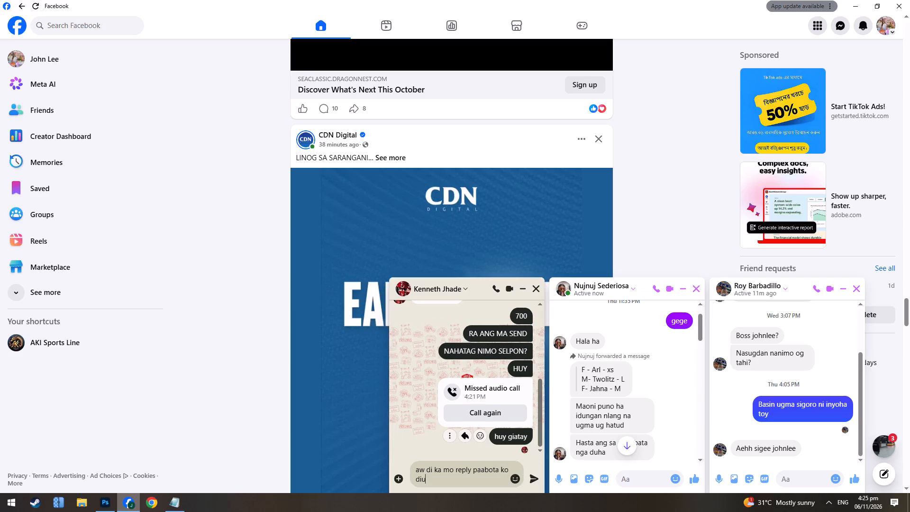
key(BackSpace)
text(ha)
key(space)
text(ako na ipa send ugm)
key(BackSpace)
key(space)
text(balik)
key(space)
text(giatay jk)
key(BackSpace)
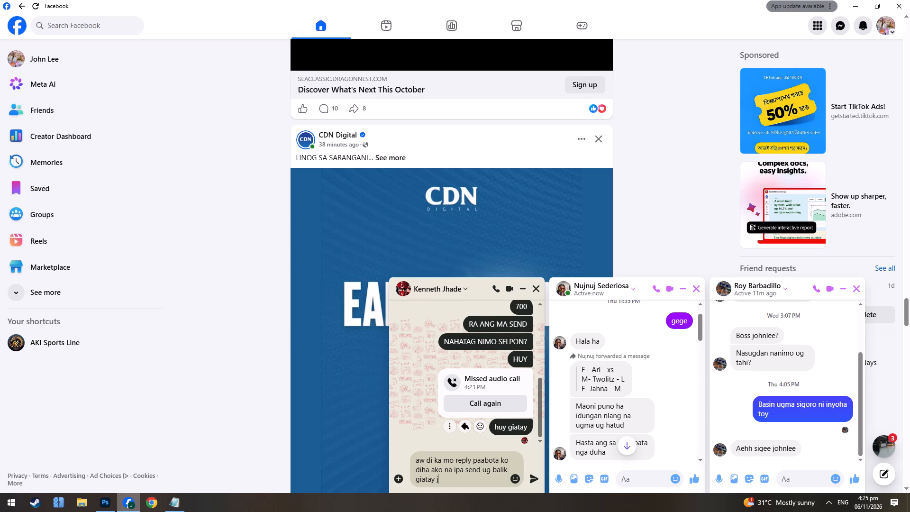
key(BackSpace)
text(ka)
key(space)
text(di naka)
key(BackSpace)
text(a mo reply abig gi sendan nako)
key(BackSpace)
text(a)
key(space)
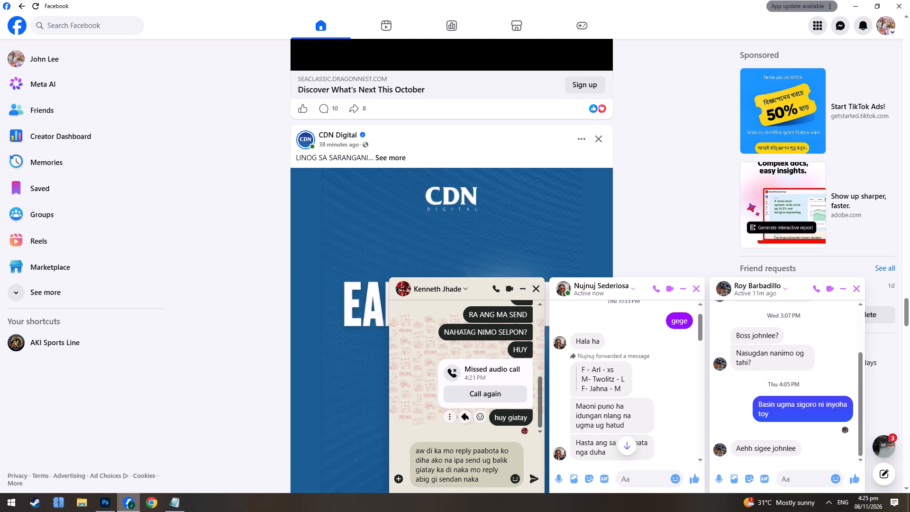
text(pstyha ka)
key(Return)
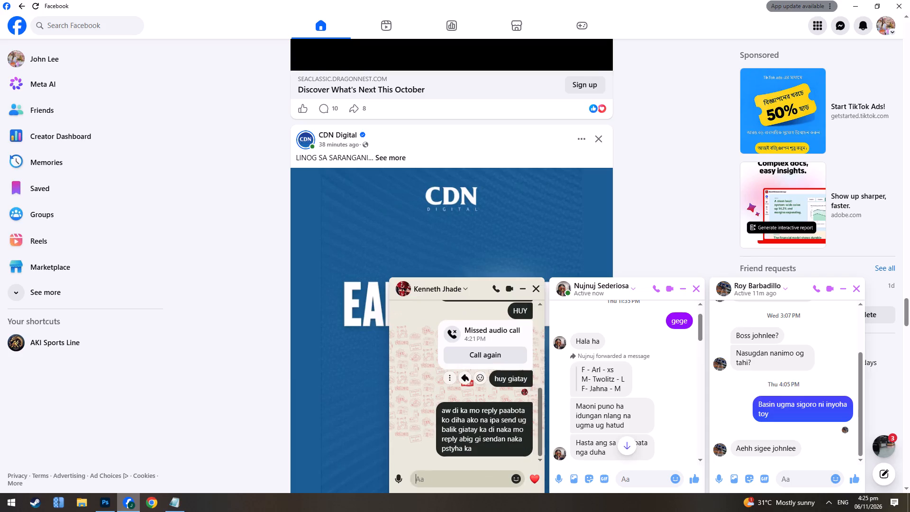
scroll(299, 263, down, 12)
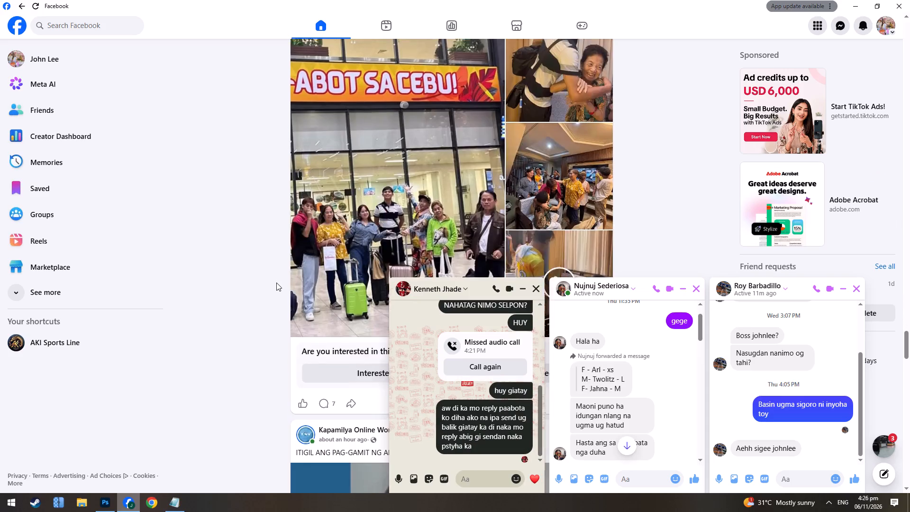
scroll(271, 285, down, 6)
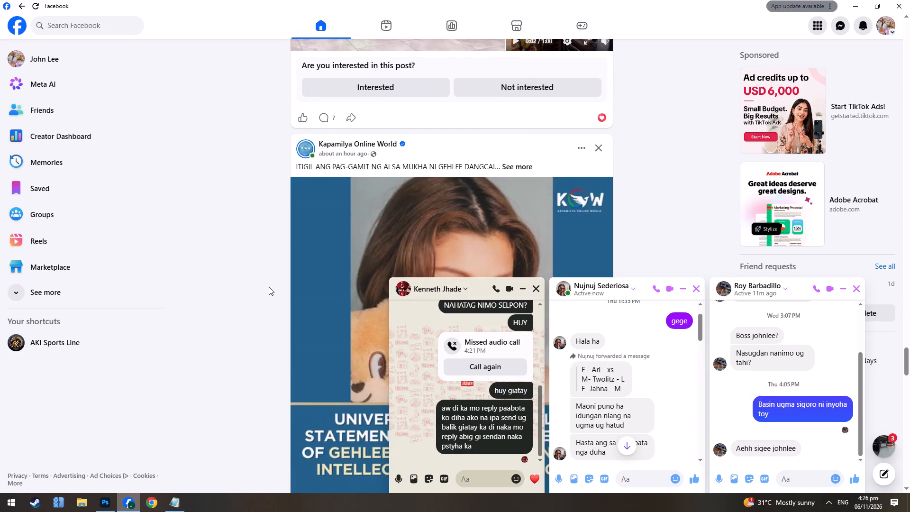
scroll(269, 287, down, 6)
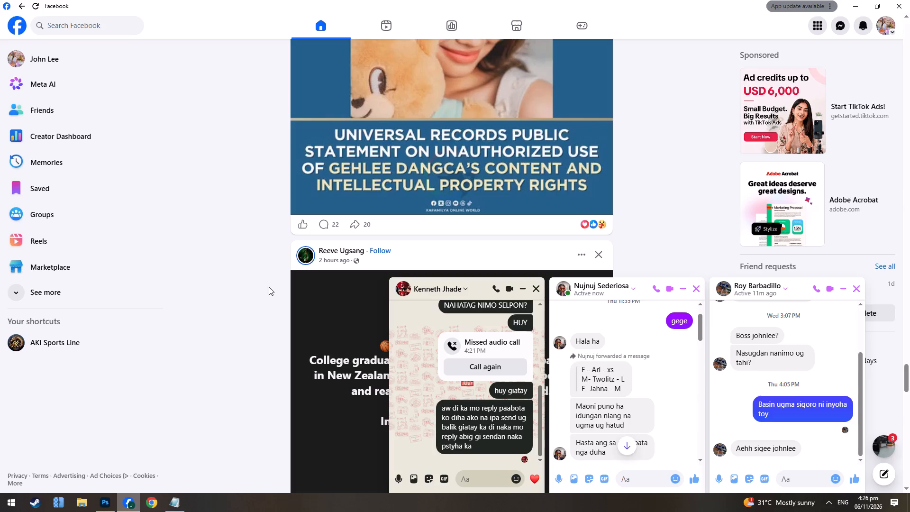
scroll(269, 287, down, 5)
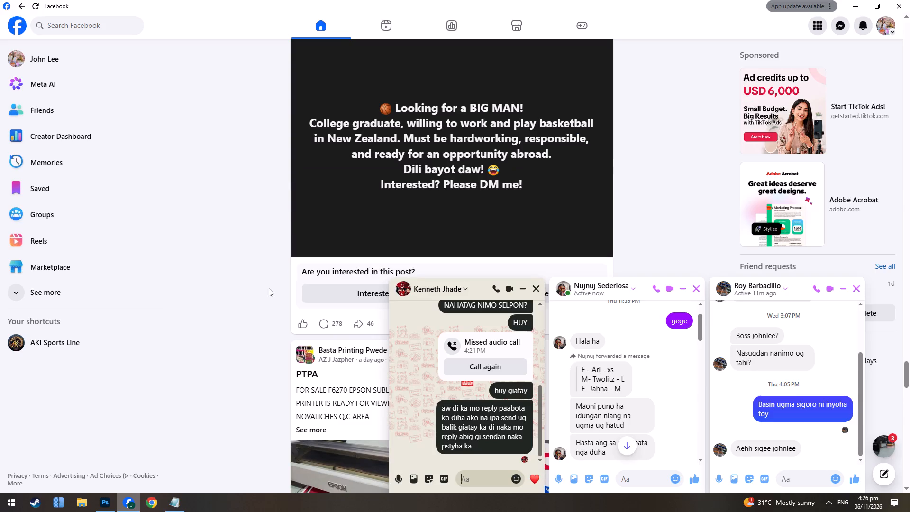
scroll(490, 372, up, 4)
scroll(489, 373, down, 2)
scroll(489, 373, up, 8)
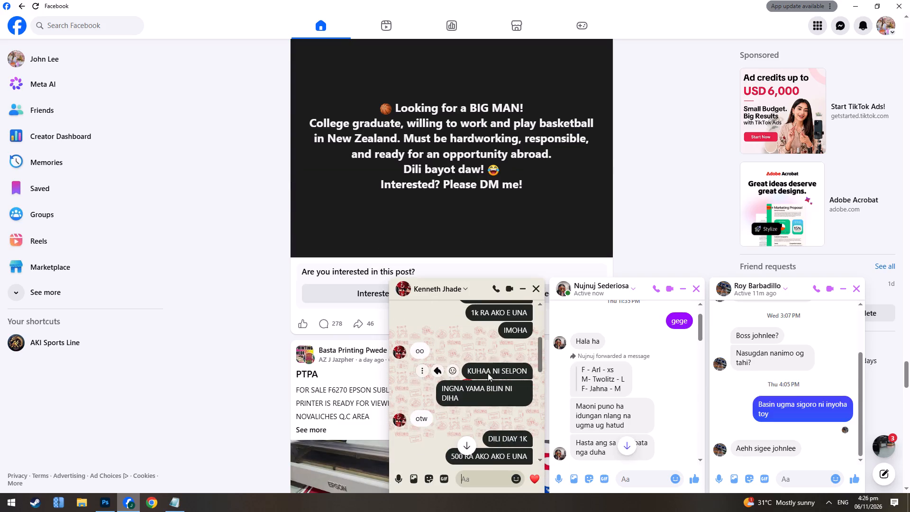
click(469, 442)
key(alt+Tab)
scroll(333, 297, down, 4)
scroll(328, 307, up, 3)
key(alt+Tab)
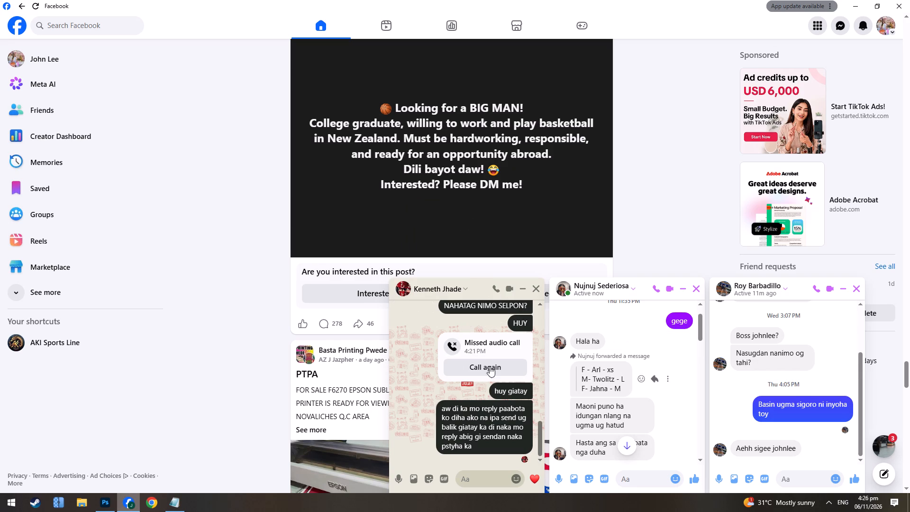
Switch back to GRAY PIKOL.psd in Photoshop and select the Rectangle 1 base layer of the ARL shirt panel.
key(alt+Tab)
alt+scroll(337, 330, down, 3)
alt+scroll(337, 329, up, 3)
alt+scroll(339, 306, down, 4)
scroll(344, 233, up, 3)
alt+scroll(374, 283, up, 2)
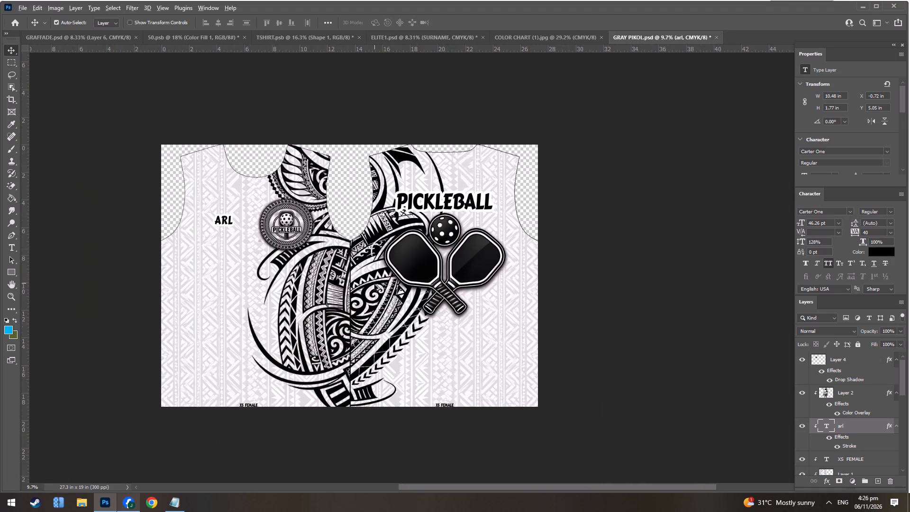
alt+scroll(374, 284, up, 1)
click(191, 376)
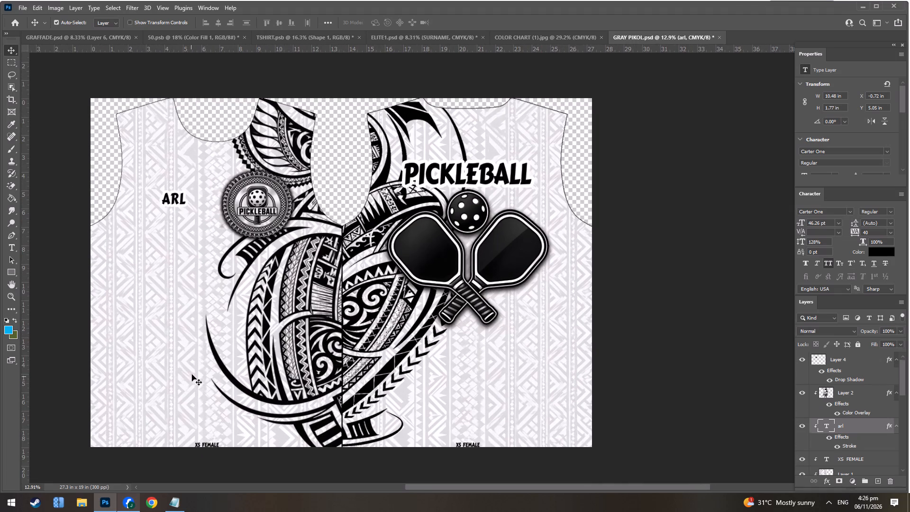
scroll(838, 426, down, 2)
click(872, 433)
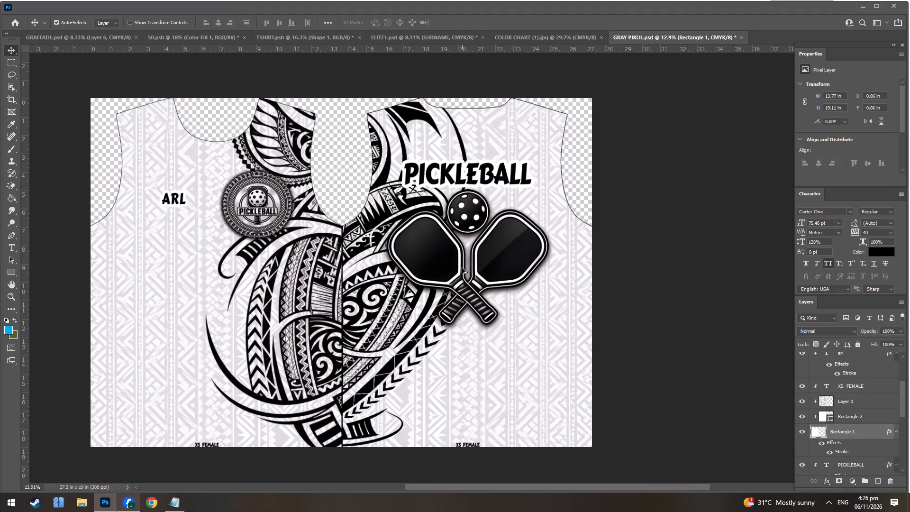
Replace the ARL name on the shirt with luna, looking up the kids' names in the Facebook chat order list.
alt+scroll(462, 268, down, 3)
alt+scroll(460, 267, up, 5)
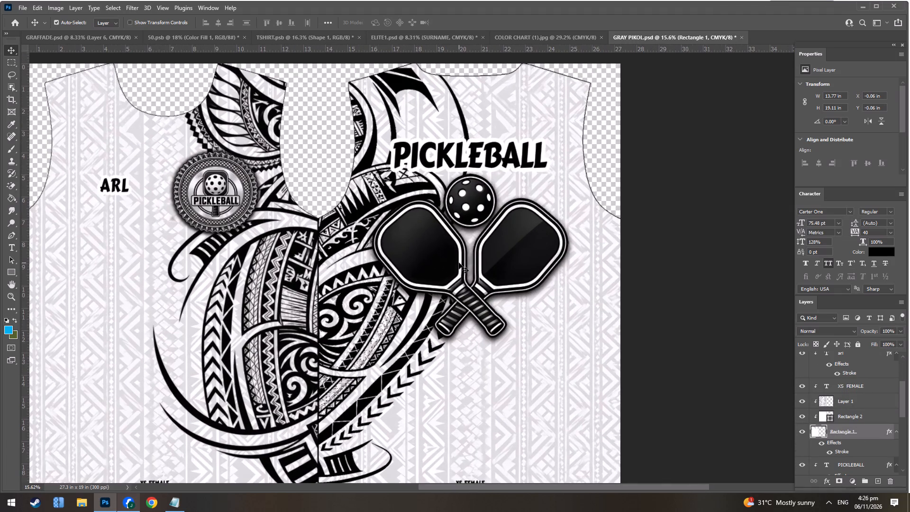
scroll(458, 262, down, 7)
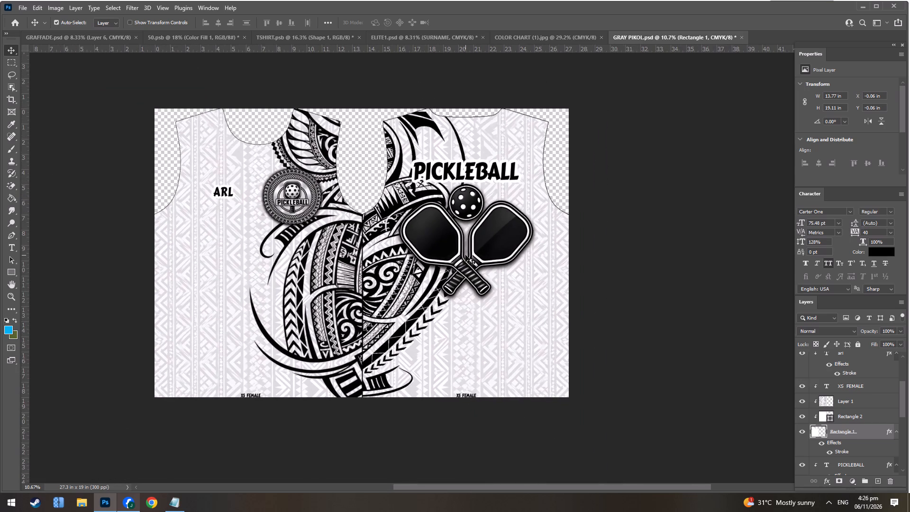
alt+scroll(465, 255, up, 3)
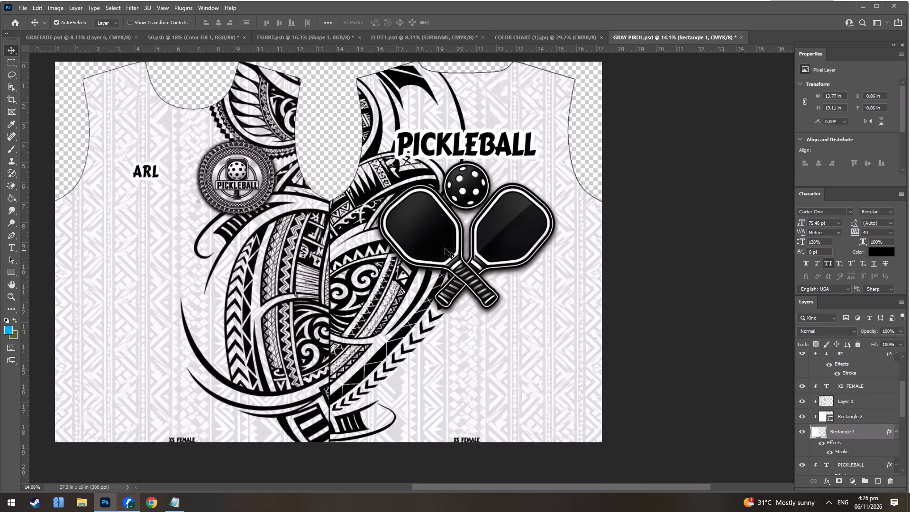
double_click(149, 172)
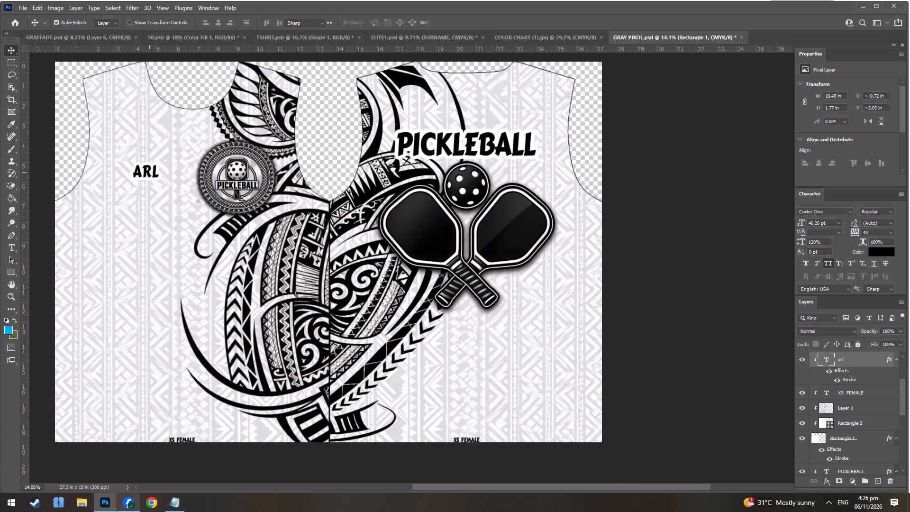
key(alt+Tab)
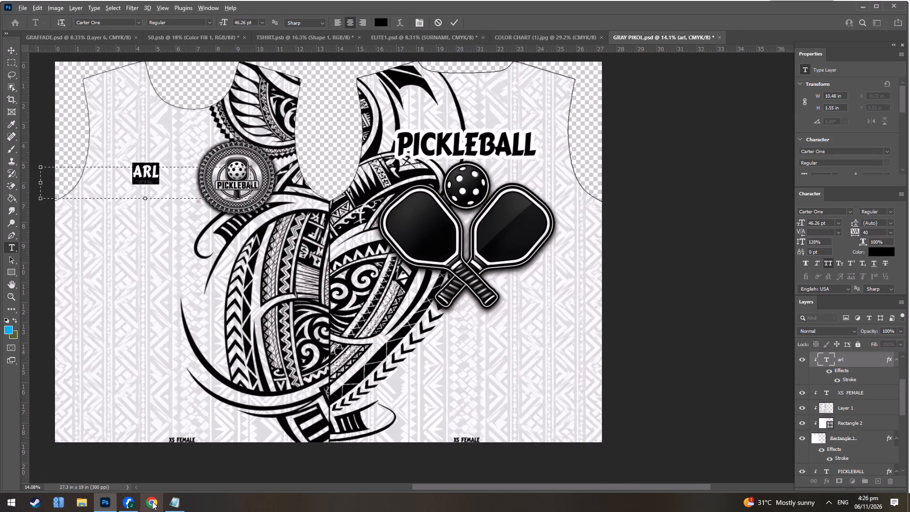
click(134, 505)
scroll(612, 379, up, 9)
scroll(613, 380, up, 20)
scroll(613, 380, up, 1)
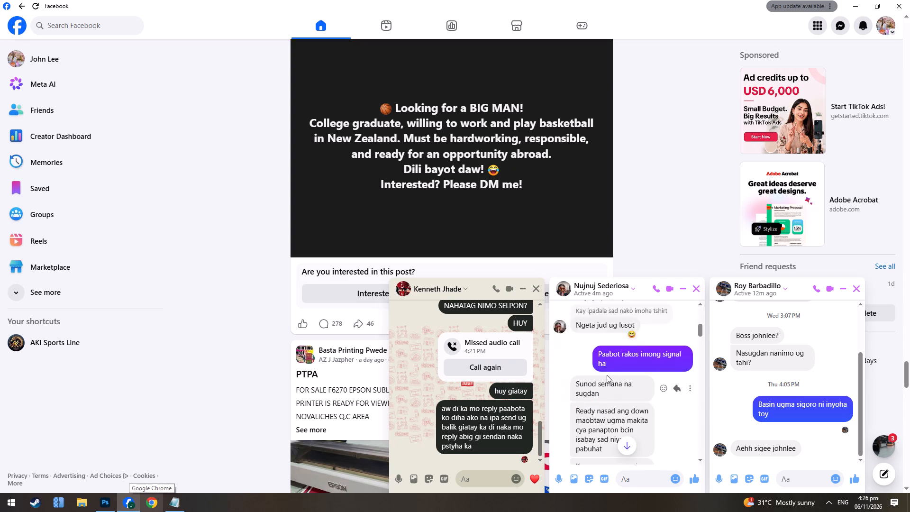
scroll(607, 375, up, 20)
click(596, 416)
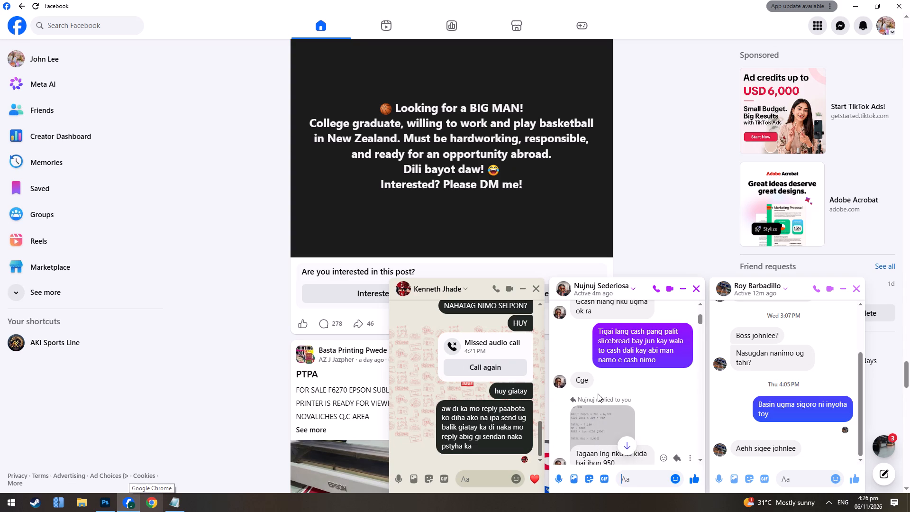
scroll(603, 366, up, 20)
scroll(603, 366, up, 13)
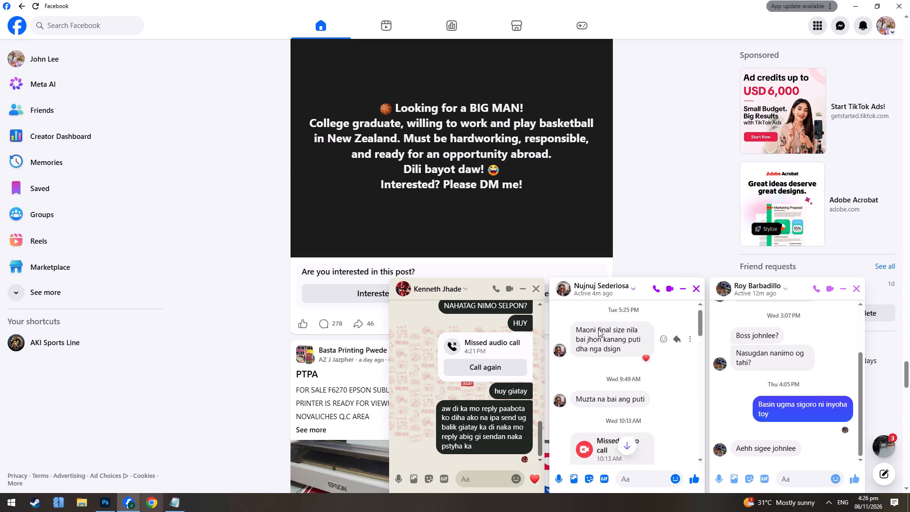
scroll(598, 328, up, 12)
scroll(602, 395, down, 4)
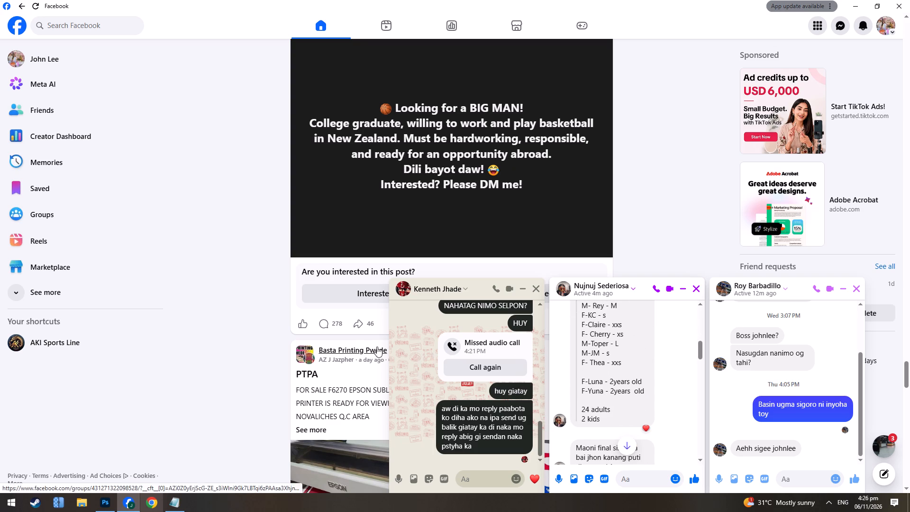
key(alt+Tab)
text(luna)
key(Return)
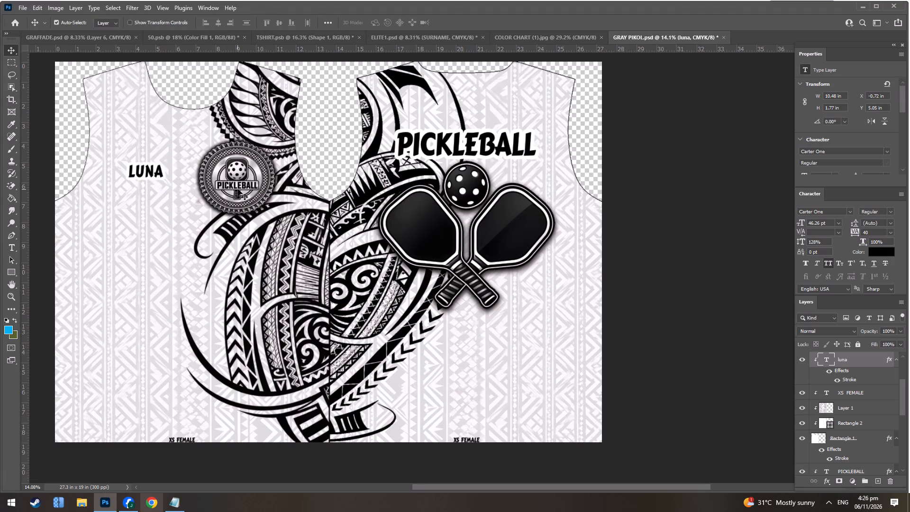
Open Save a Copy for the LUNA shirt layout.
alt+scroll(296, 304, down, 3)
alt+scroll(353, 290, up, 3)
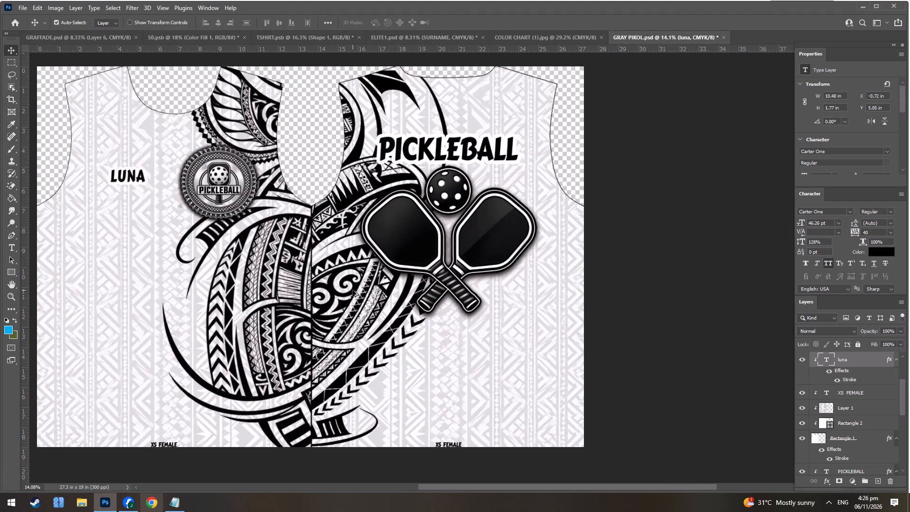
key(ctrl+alt+s)
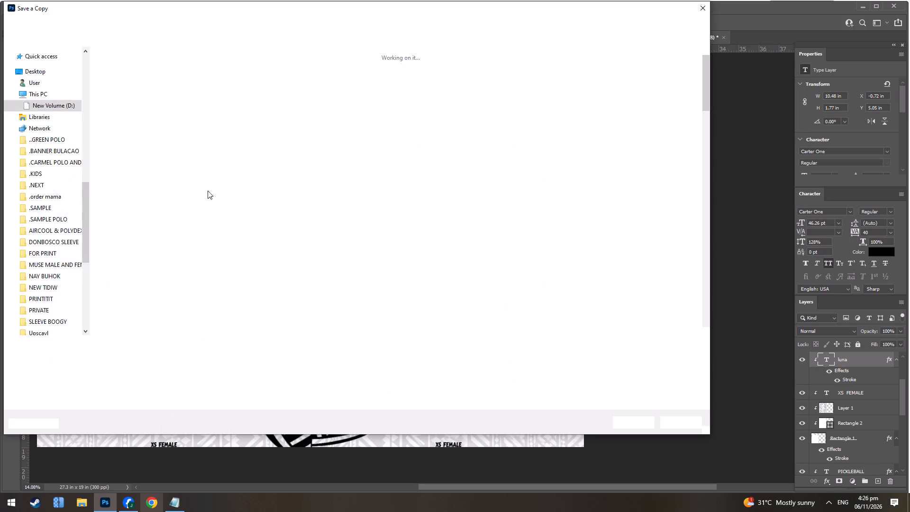
Leave the open save dialog and change both XS FEMALE size labels on the LUNA shirt layout to 2yr.
click(703, 6)
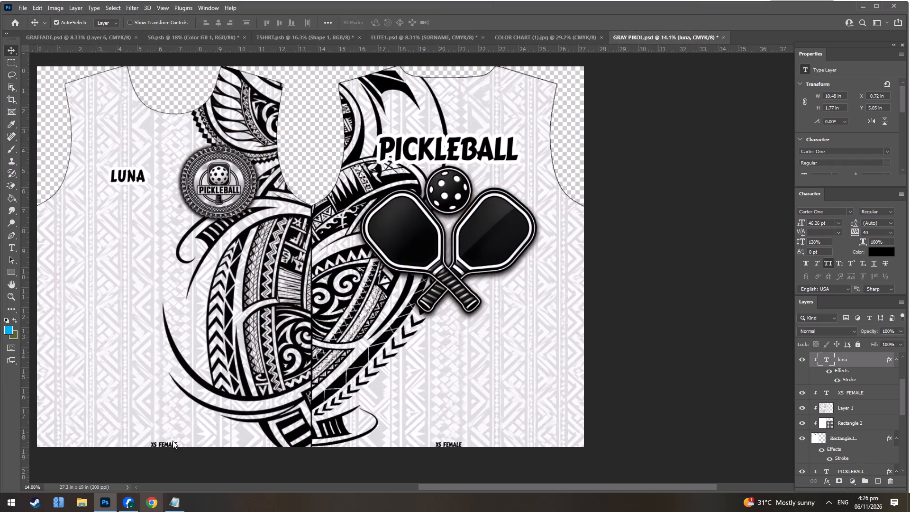
double_click(167, 445)
text(2yr)
key(Return)
double_click(451, 443)
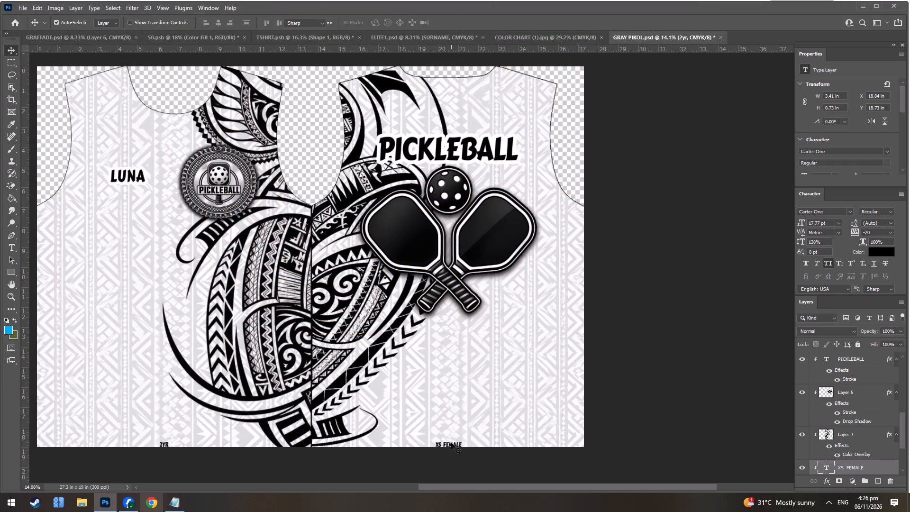
key(2)
text(yr)
key(Return)
Save a copy of the 2YR LUNA shirt layout to the Desktop.
key(ctrl+alt+s)
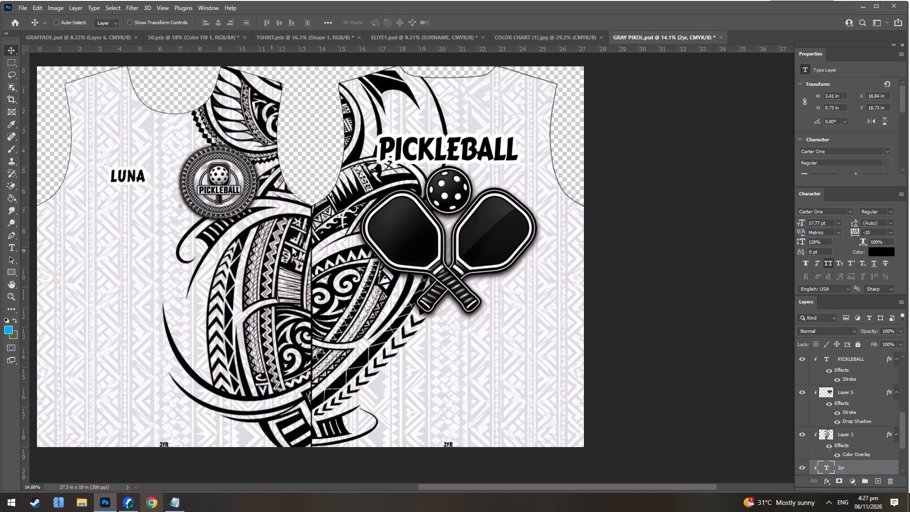
click(64, 74)
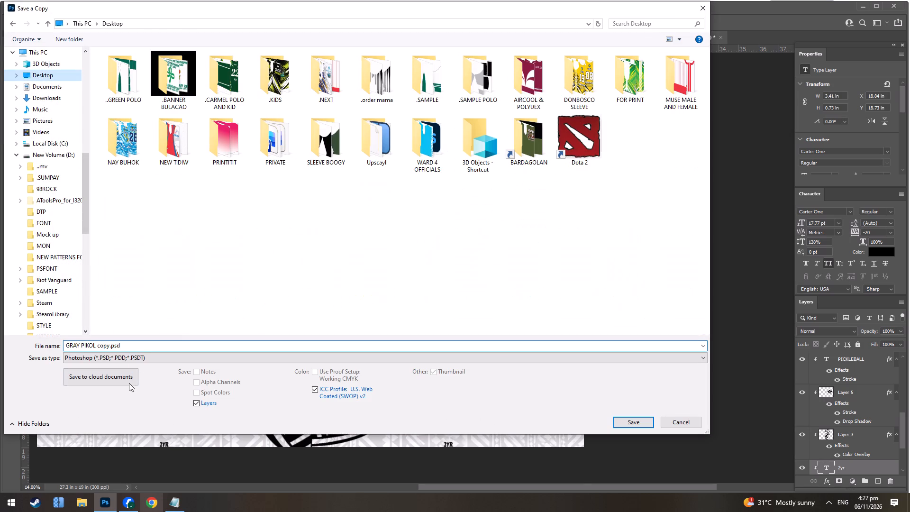
Save the copy of the LUNA shirt layout in the Desktop folder as a JPEG named luna.
click(137, 357)
click(126, 398)
click(133, 357)
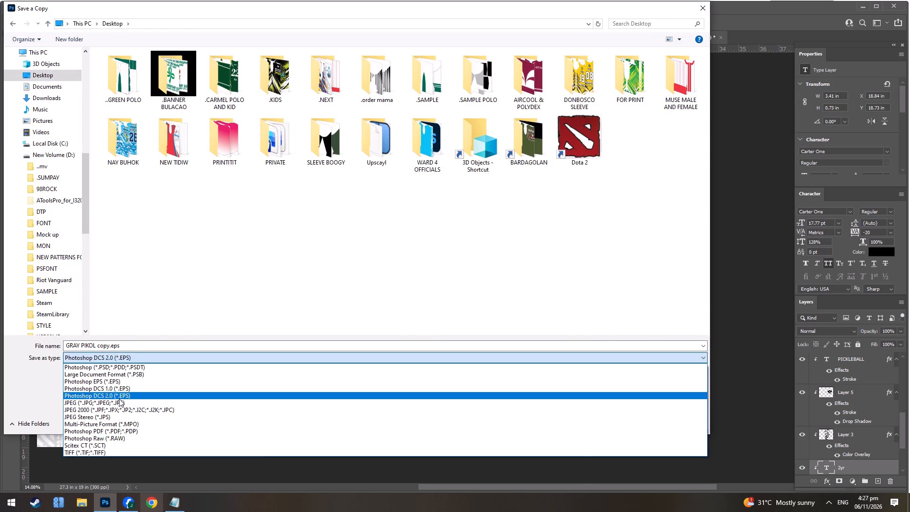
click(118, 402)
click(133, 345)
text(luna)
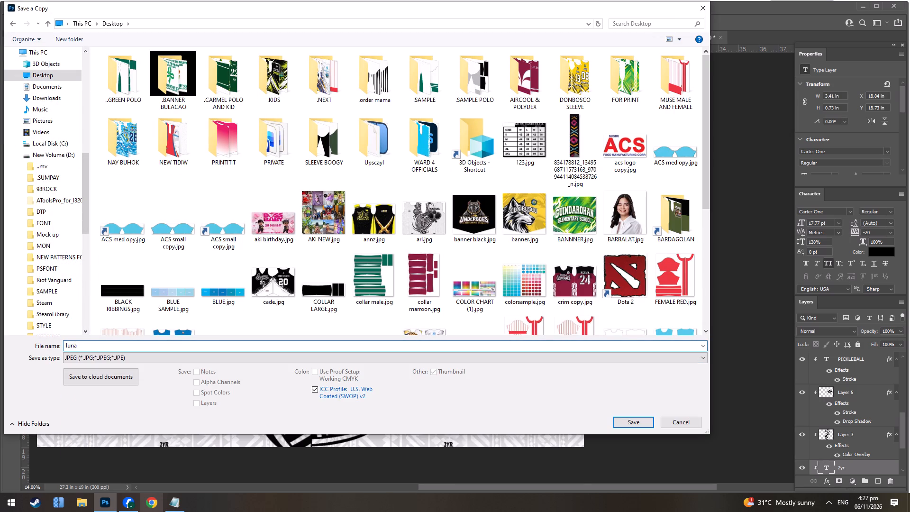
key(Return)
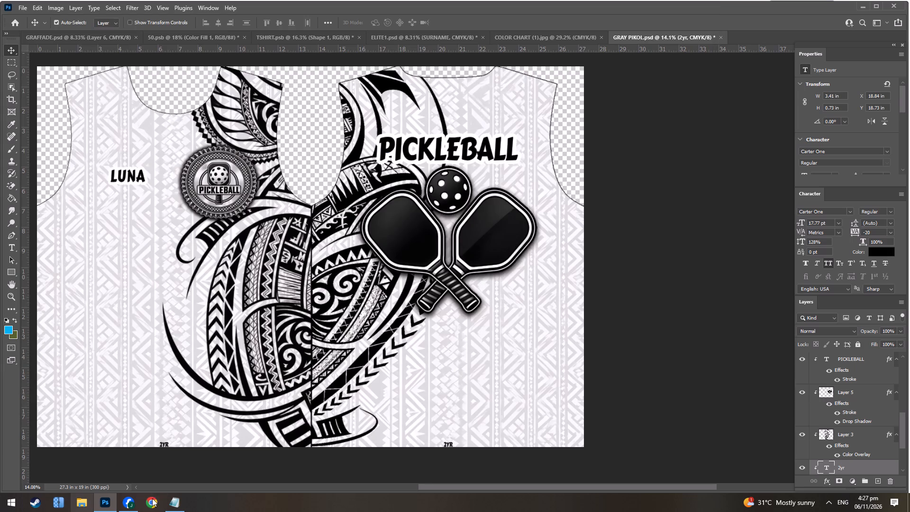
Switch to Facebook, open the chat of the contact with the missed audio call, and start an audio call.
click(123, 506)
click(835, 35)
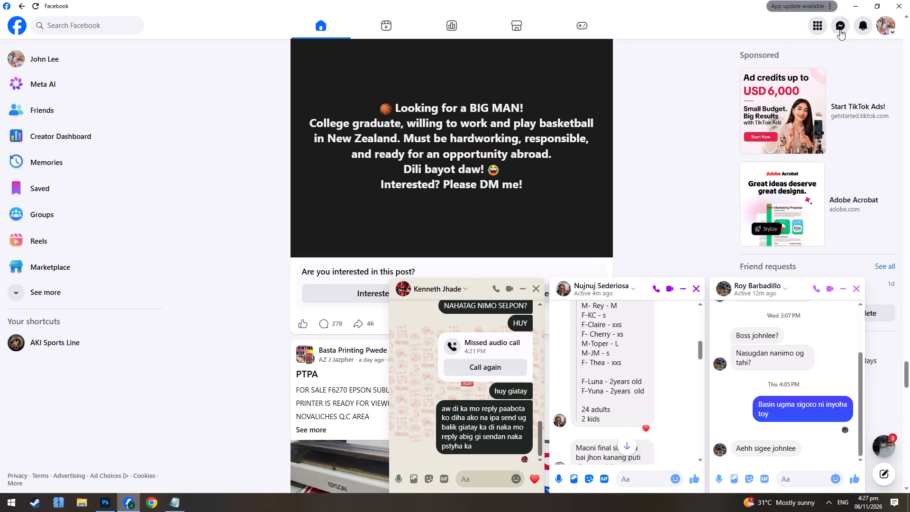
click(845, 22)
scroll(787, 390, down, 2)
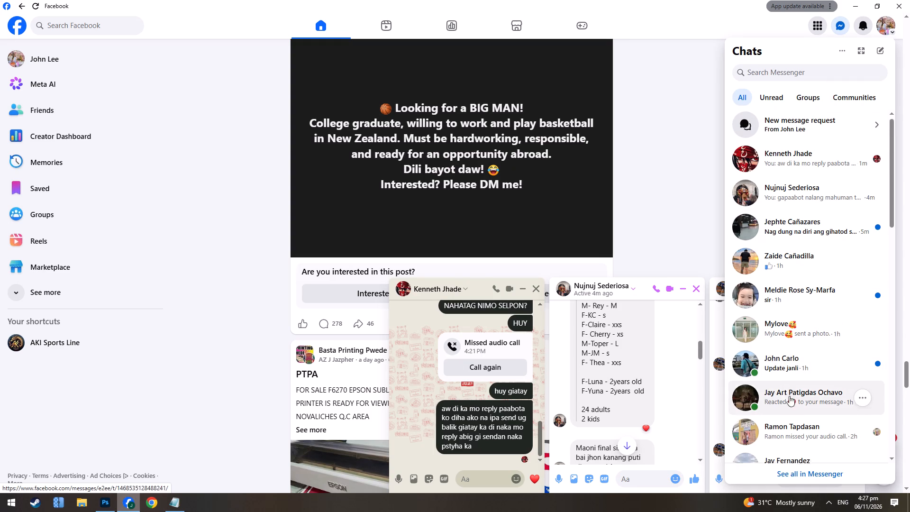
scroll(789, 396, down, 1)
click(806, 301)
click(494, 290)
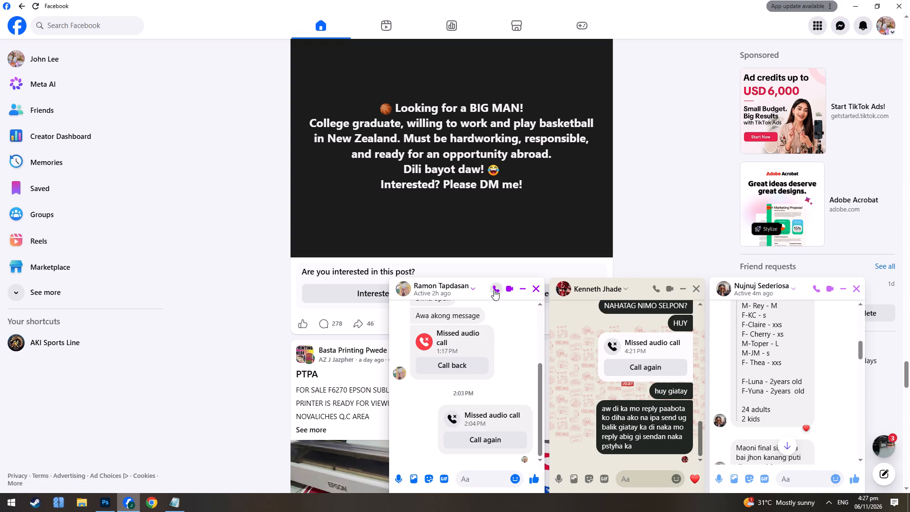
key(alt+Tab)
Return to Photoshop and accept the luna JPEG options at quality 12 Maximum with the Baseline ("Standard") format.
click(128, 500)
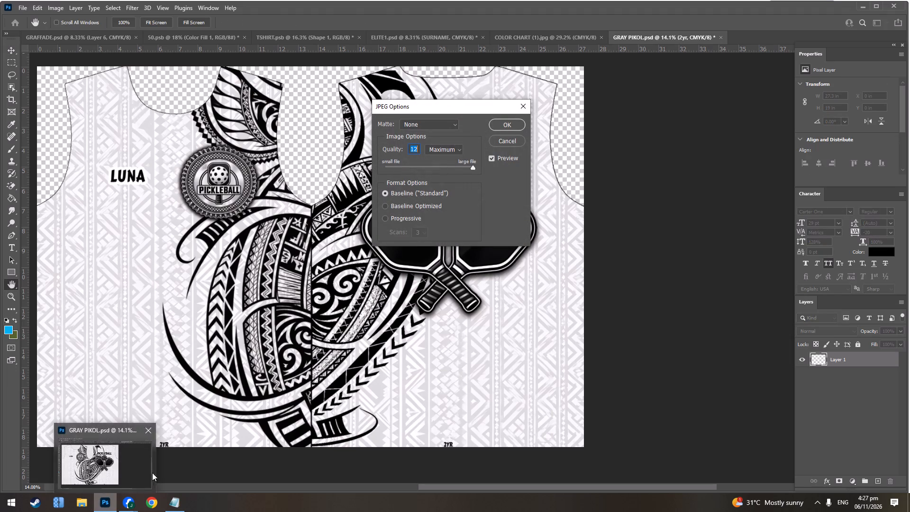
click(499, 122)
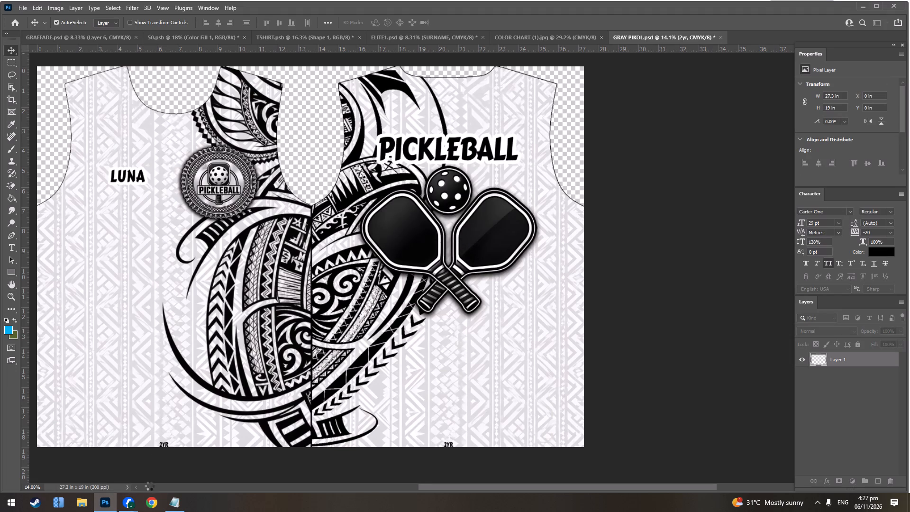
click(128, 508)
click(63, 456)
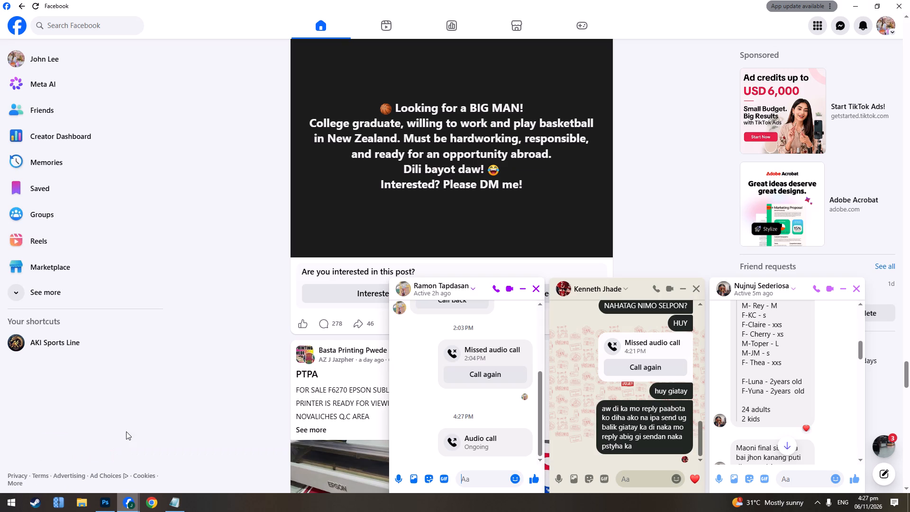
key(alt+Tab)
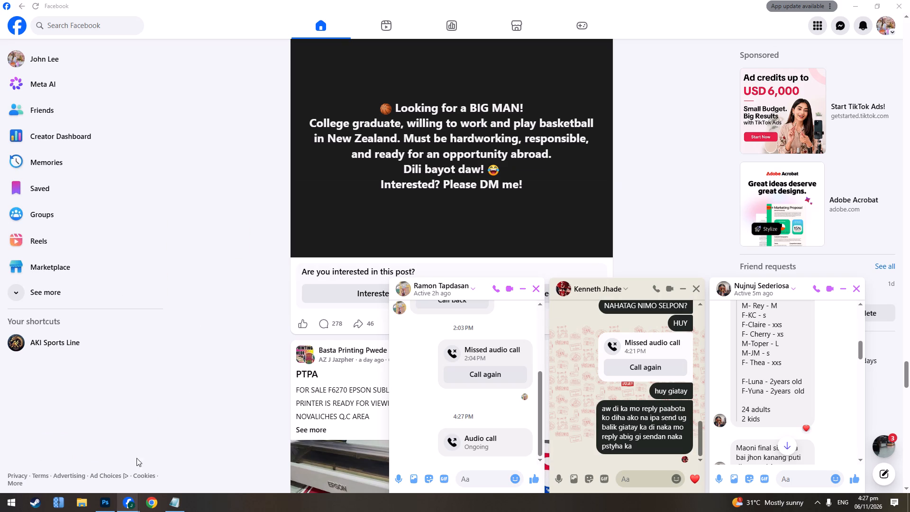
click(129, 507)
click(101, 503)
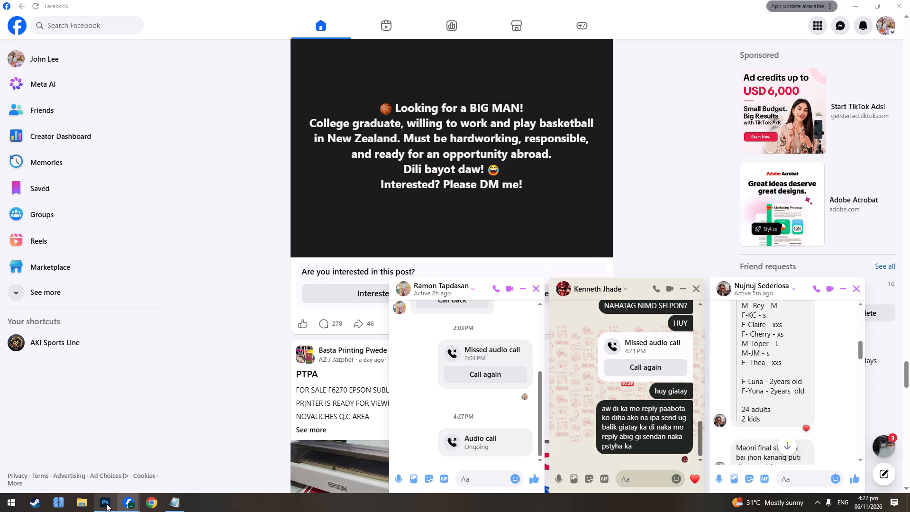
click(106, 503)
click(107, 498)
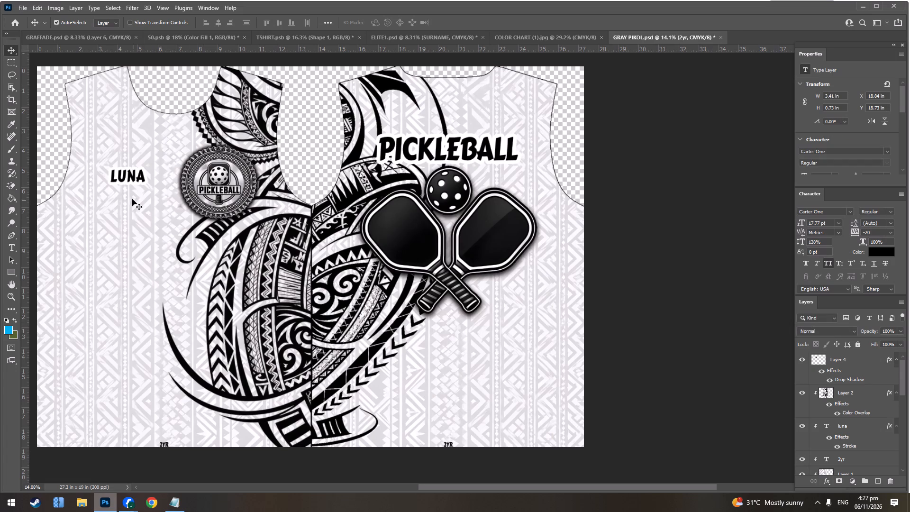
Change the LUNA name text on the shirt's back panel to yuna.
double_click(132, 177)
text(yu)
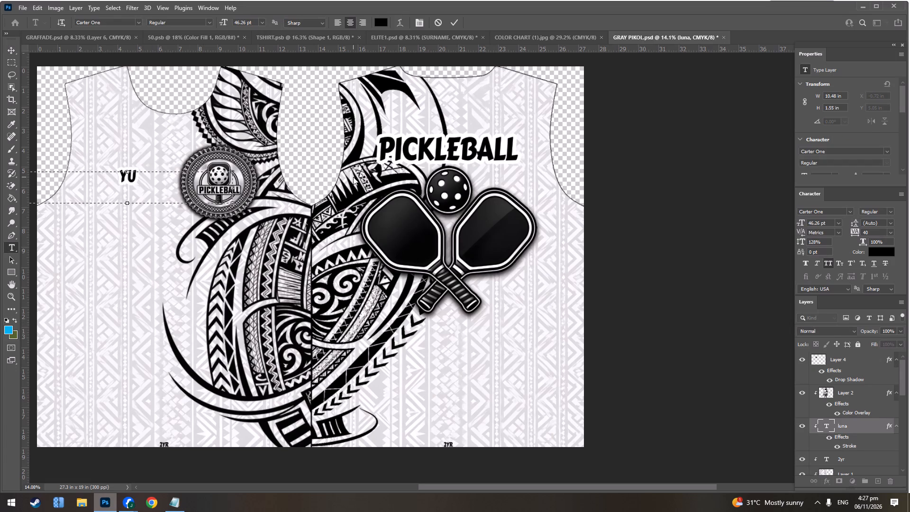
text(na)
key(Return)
Save a copy of the YUNA shirt layout to the Desktop as a JPEG named yuna.
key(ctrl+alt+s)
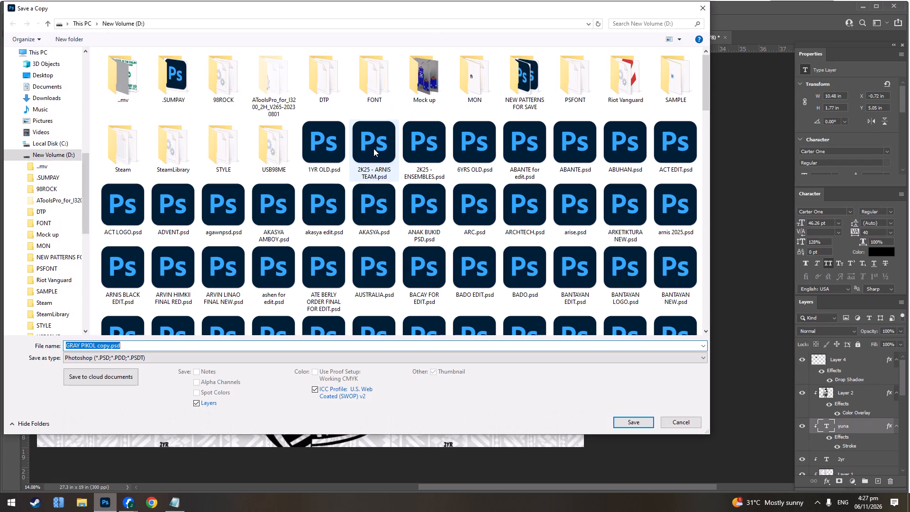
click(124, 85)
click(55, 76)
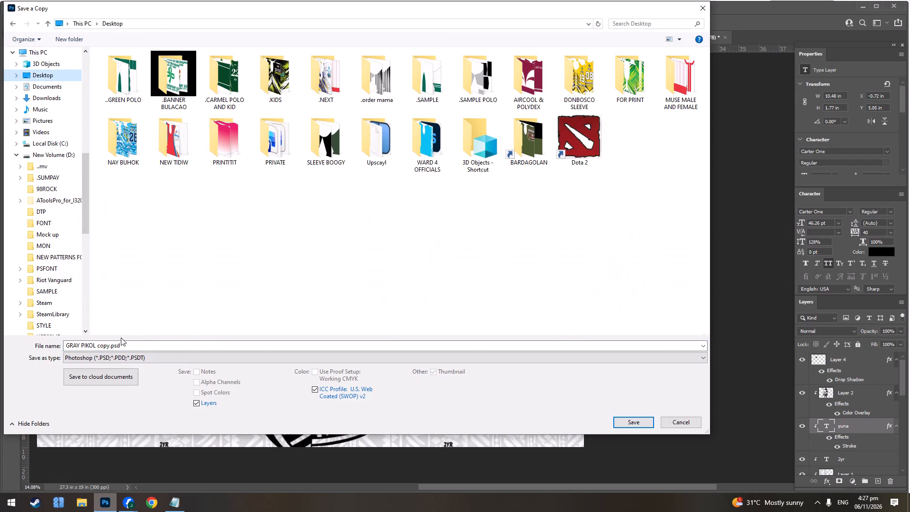
click(116, 357)
click(118, 402)
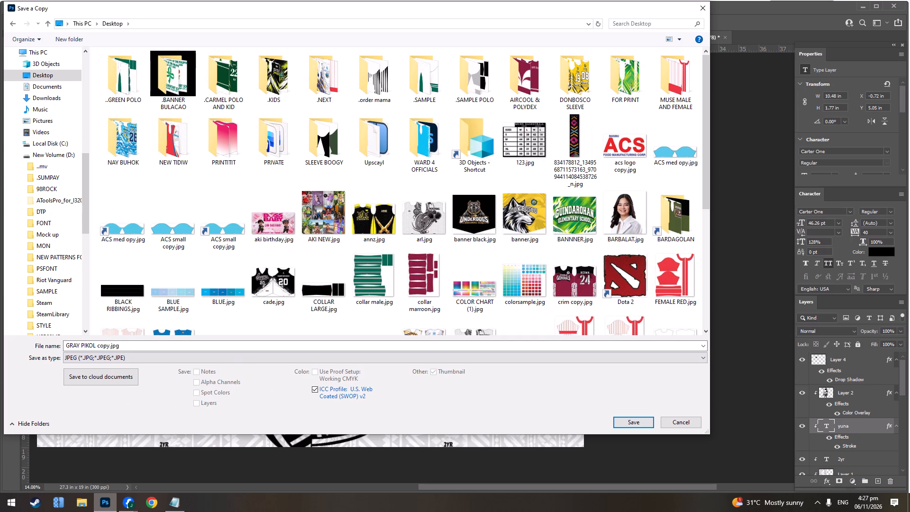
click(168, 346)
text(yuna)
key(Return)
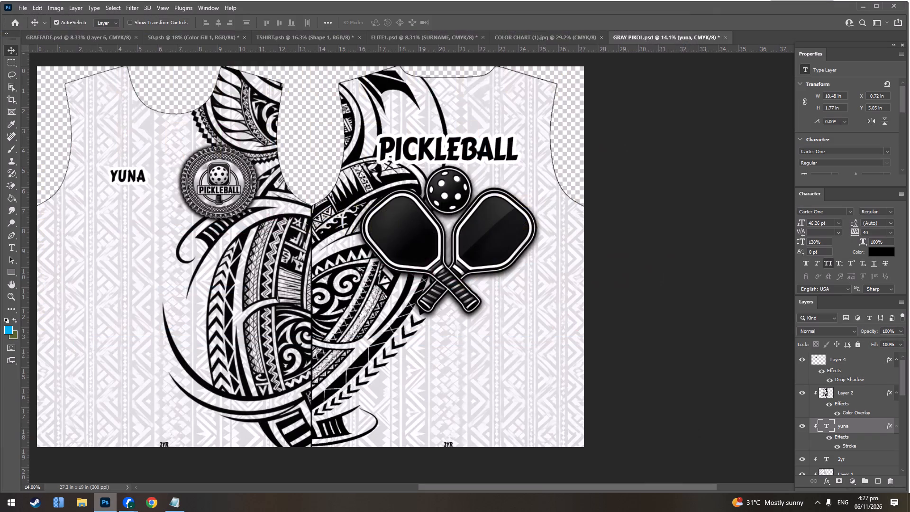
Send the called contact the Facebook chat messages "asa ka pa", "nauli naka?" and "nana kas balay?".
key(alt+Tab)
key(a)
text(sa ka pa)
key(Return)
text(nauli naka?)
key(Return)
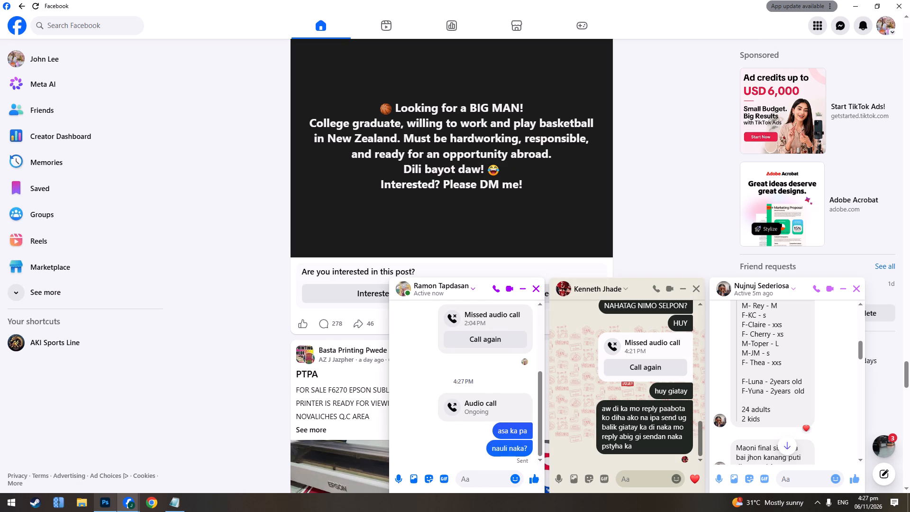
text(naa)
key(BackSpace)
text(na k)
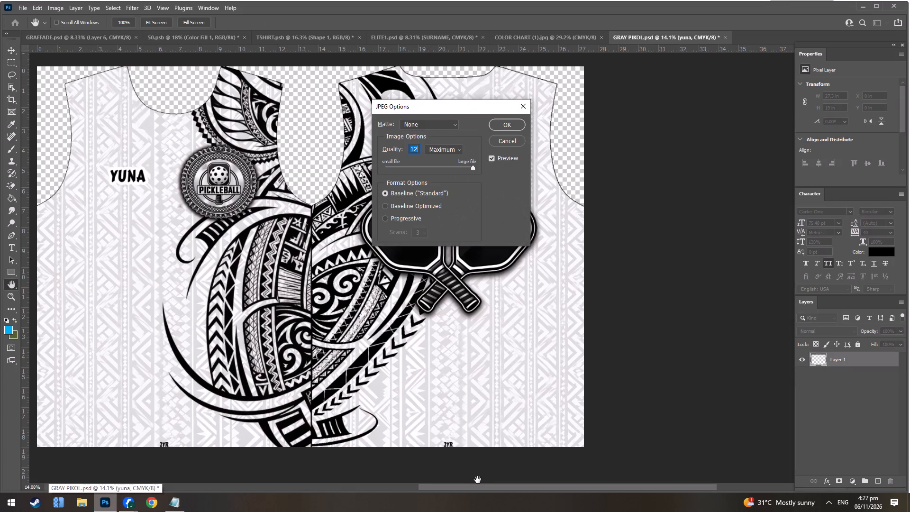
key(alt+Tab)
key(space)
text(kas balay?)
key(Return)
Return to Photoshop and accept the yuna JPEG options at quality 12 Maximum with the Baseline ("Standard") format.
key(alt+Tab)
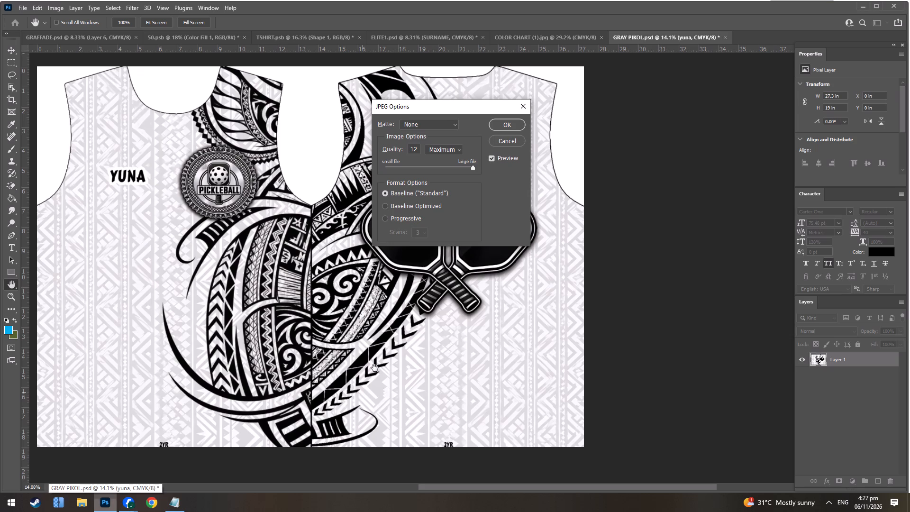
click(508, 124)
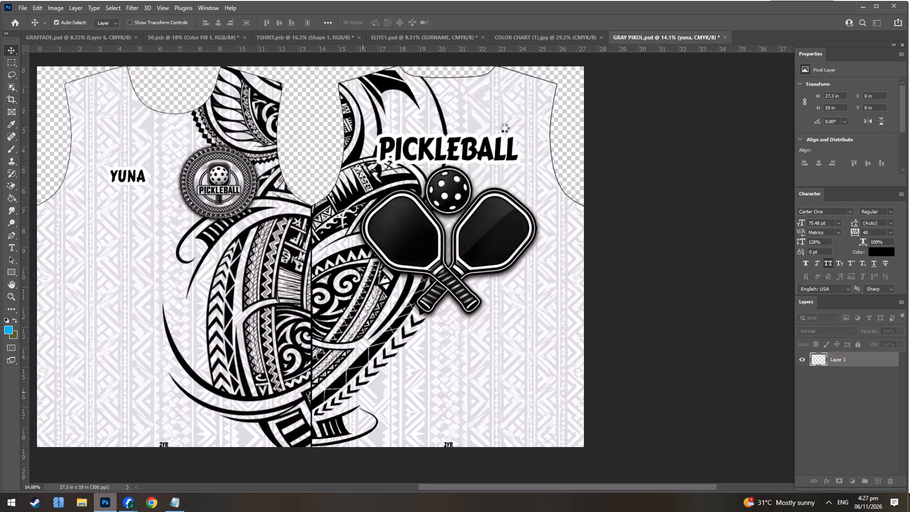
Read the full Facebook feed post about the F6270 Epson sublimation printer for sale.
key(alt+Tab)
scroll(246, 450, down, 8)
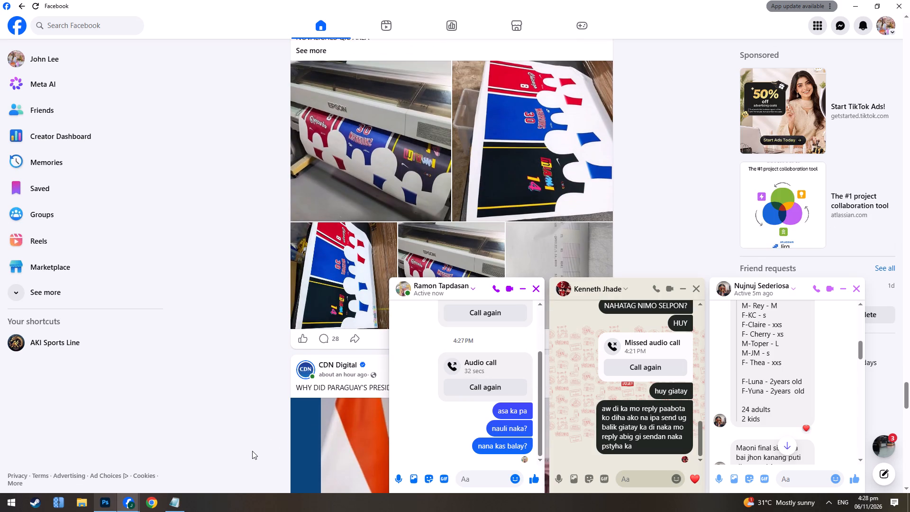
scroll(252, 451, up, 2)
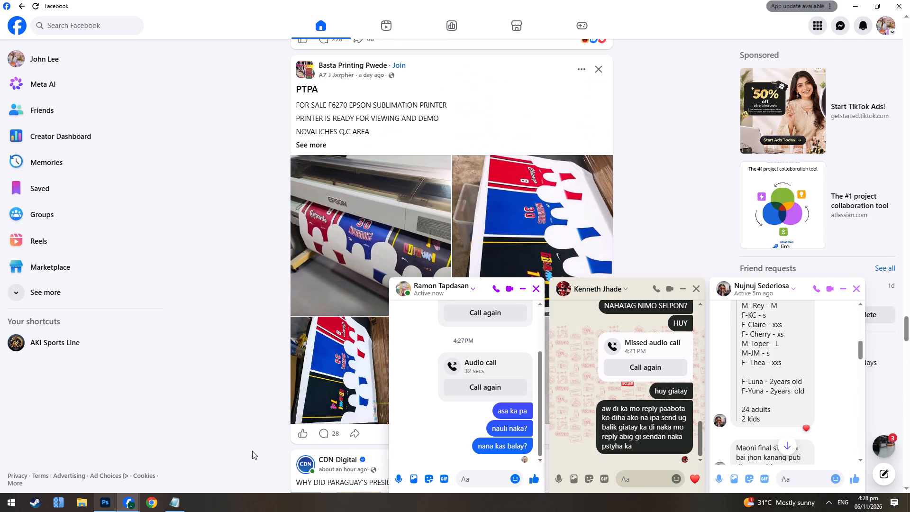
click(312, 141)
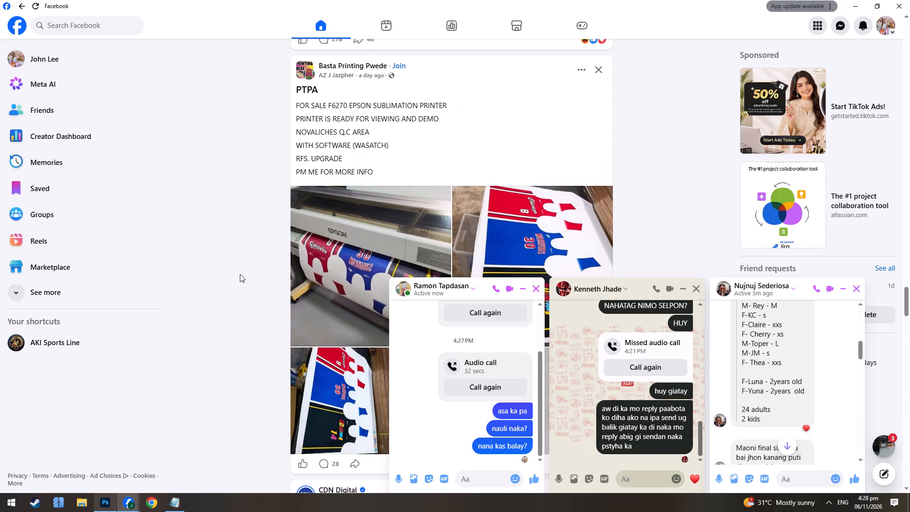
scroll(229, 316, down, 13)
scroll(243, 311, up, 3)
key(alt+Tab)
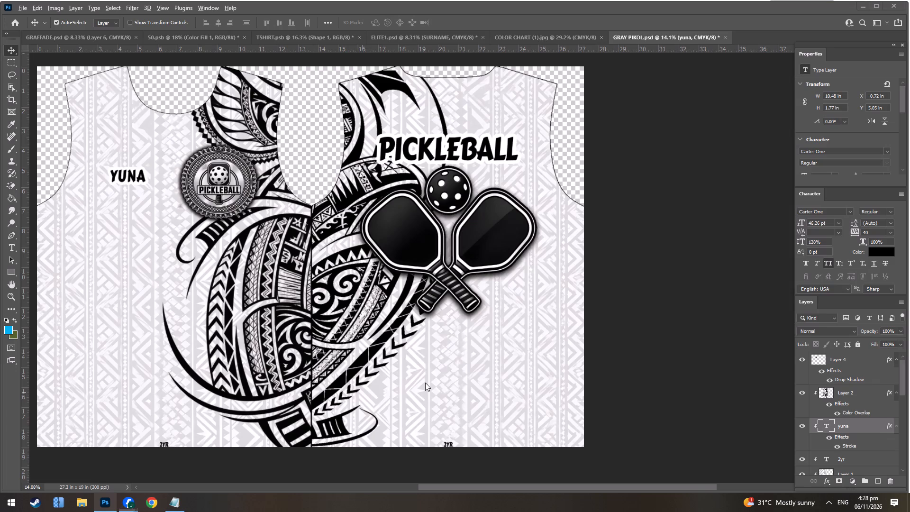
Send the same contact the Facebook chat messages "asa si jhade?", "ganina rako seg chat" and "kay ipa print ang apas ni junjun".
key(alt+Tab)
click(464, 477)
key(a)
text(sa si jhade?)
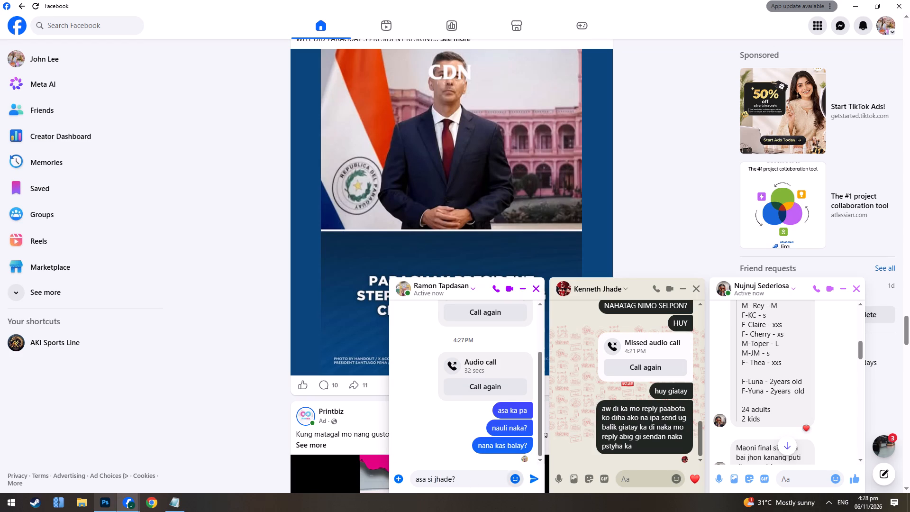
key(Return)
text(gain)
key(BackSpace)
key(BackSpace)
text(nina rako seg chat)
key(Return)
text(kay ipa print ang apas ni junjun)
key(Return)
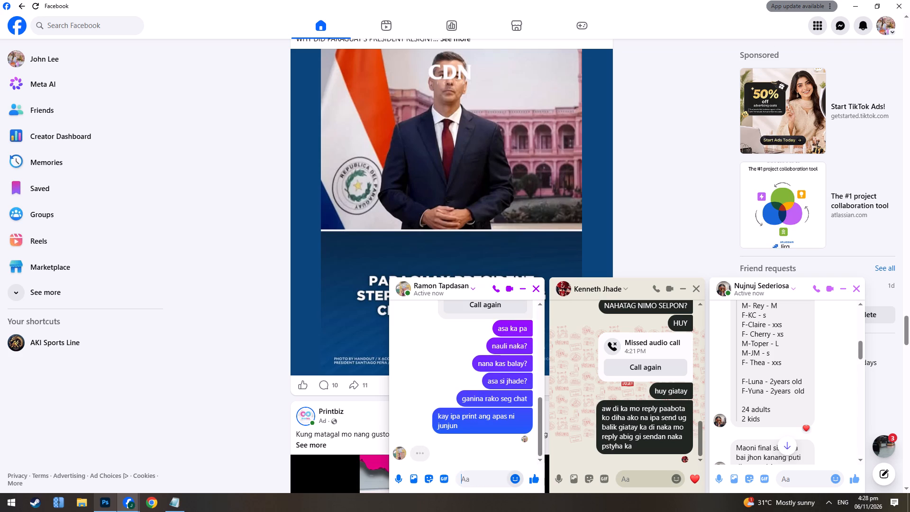
Send the follow-up message "para mada unya" in the same chat.
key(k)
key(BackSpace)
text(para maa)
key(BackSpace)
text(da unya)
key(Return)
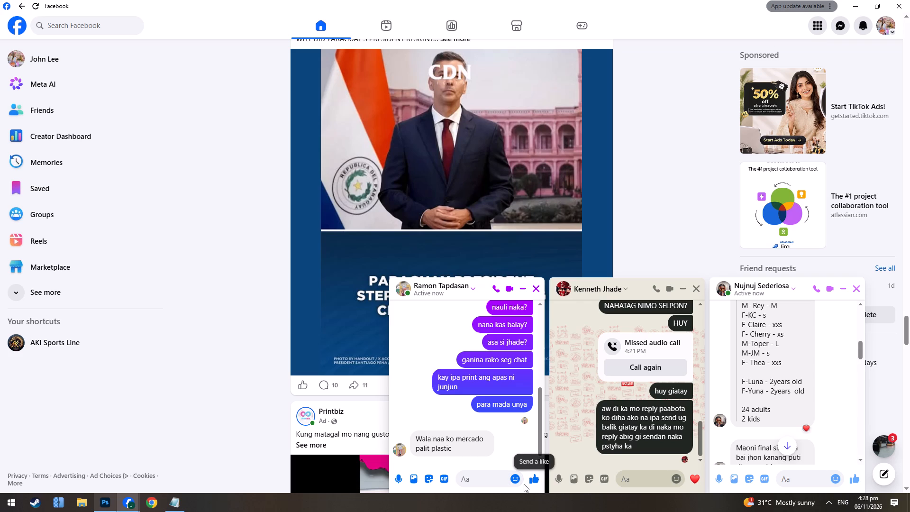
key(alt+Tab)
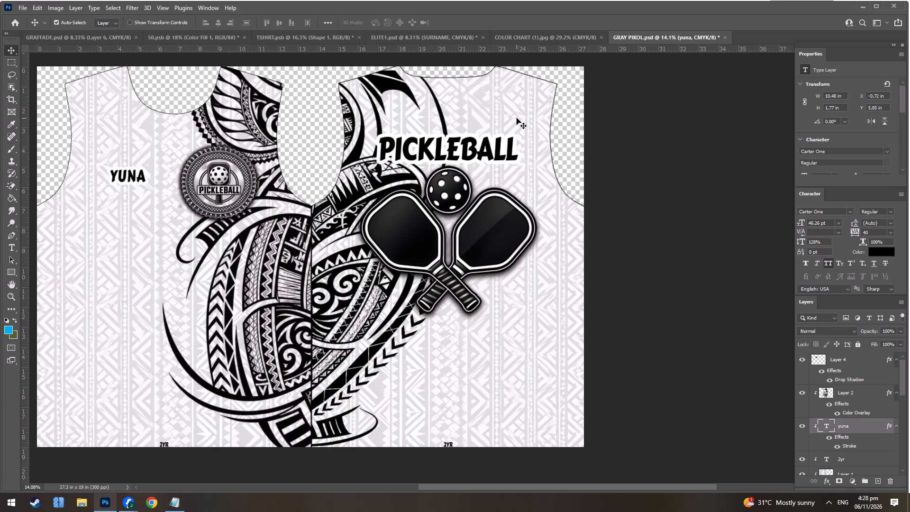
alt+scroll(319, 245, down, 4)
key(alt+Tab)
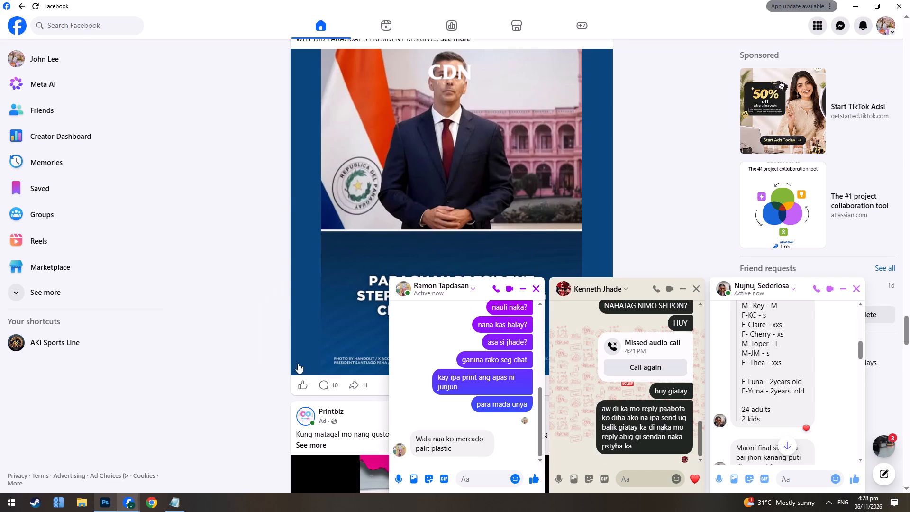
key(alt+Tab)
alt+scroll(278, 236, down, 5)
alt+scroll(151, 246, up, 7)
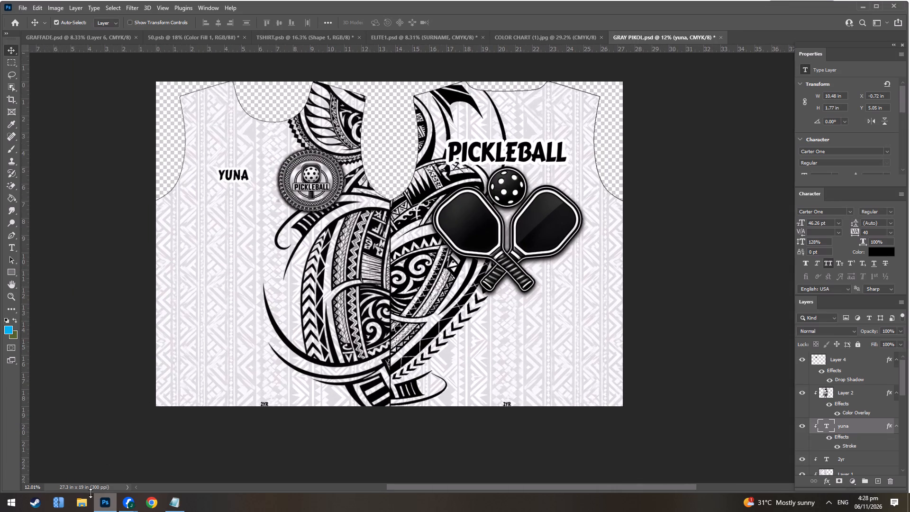
Switch to File Explorer and open the Desktop folder.
click(87, 501)
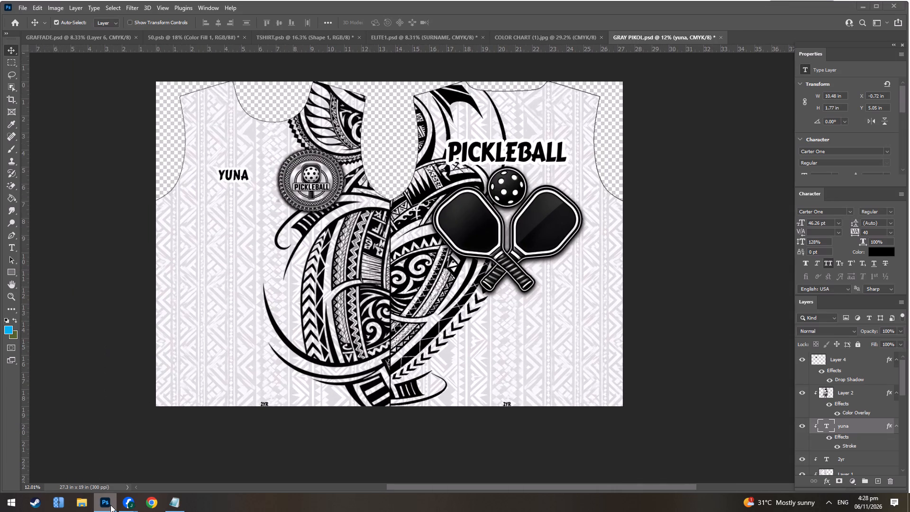
click(110, 505)
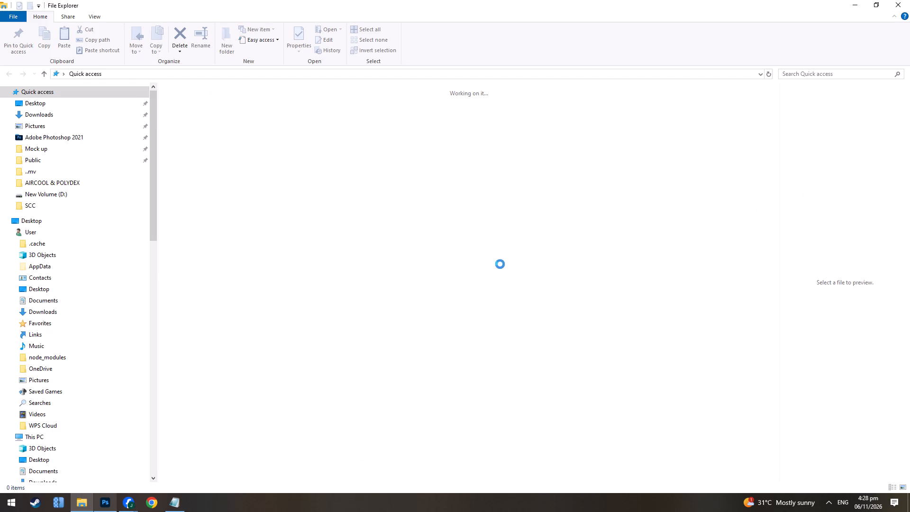
click(904, 2)
click(90, 500)
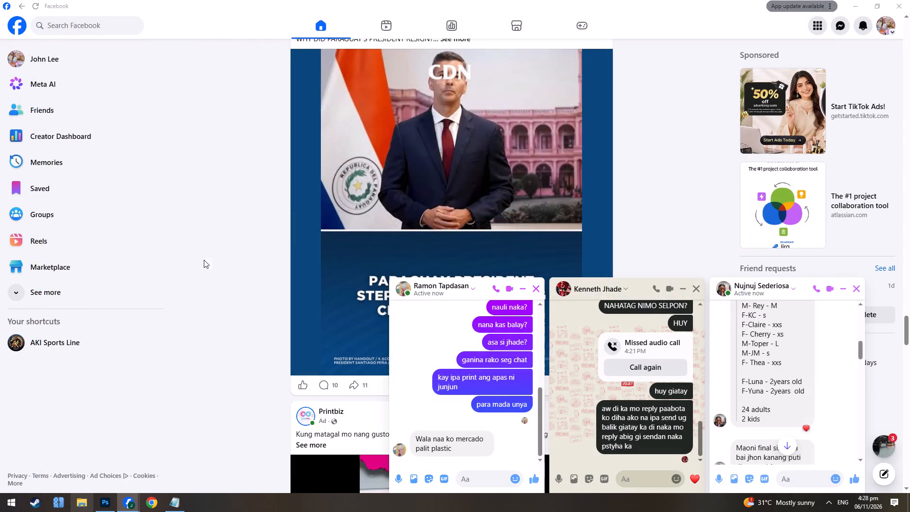
click(149, 95)
click(153, 93)
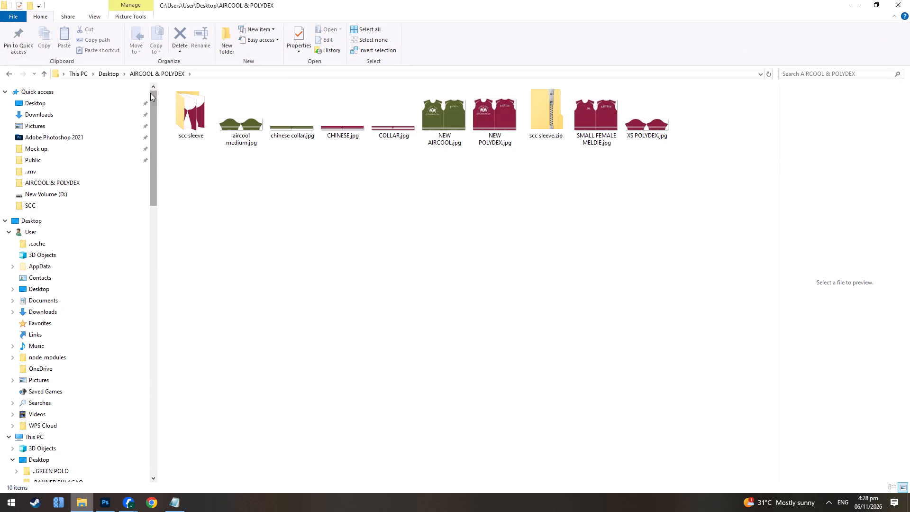
click(74, 92)
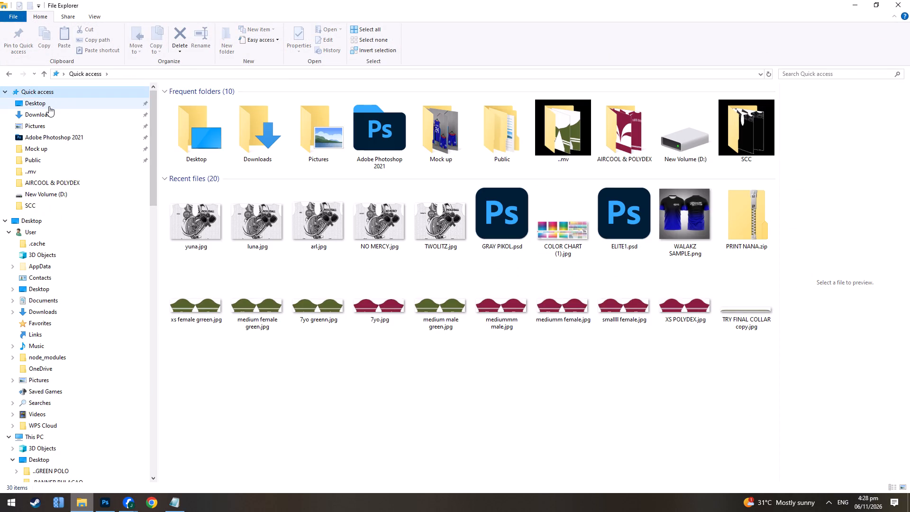
click(49, 106)
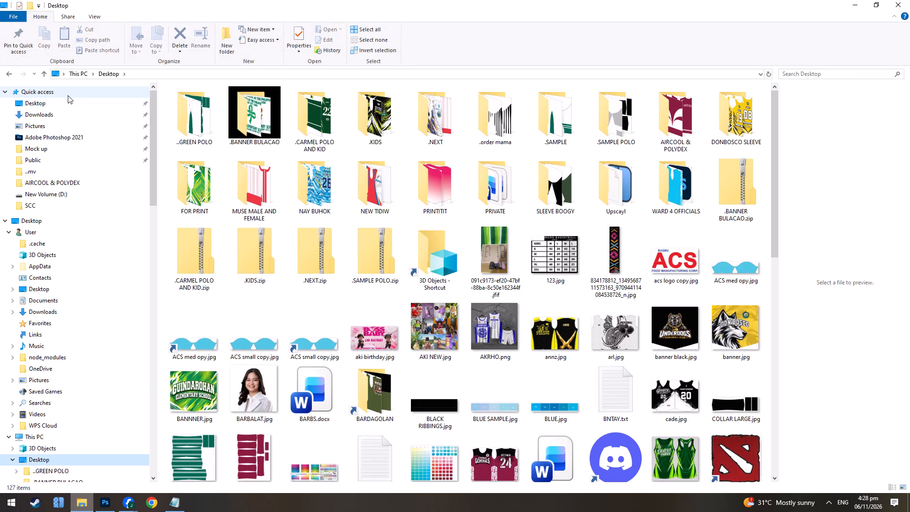
click(73, 94)
click(60, 105)
Select the ACS small copy.jpg shortcut next to aki birthday.jpg in the Desktop folder.
click(330, 344)
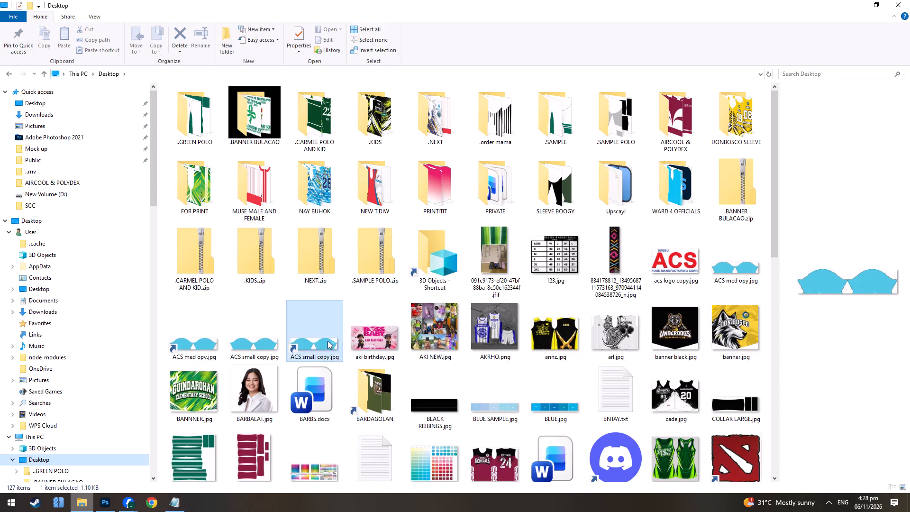
Create a new folder on the Desktop in File Explorer.
scroll(328, 339, down, 15)
scroll(582, 446, up, 4)
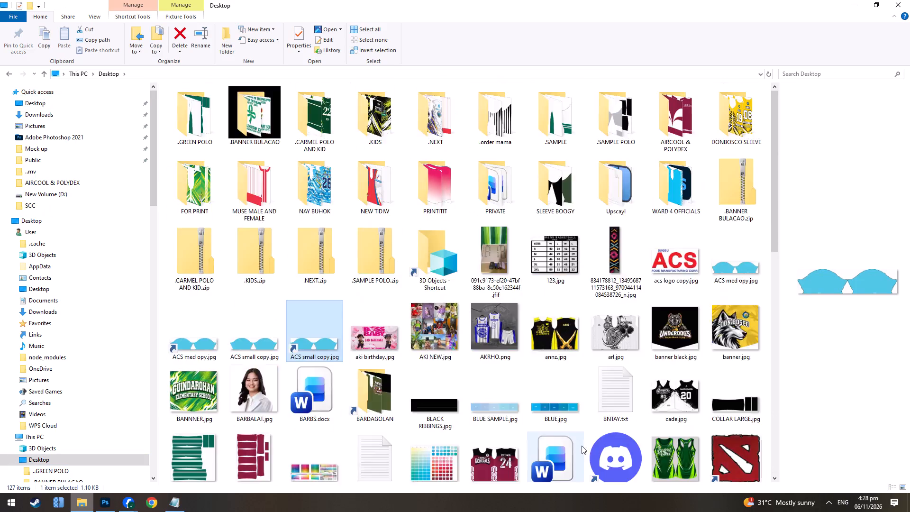
scroll(581, 444, down, 8)
right_click(658, 453)
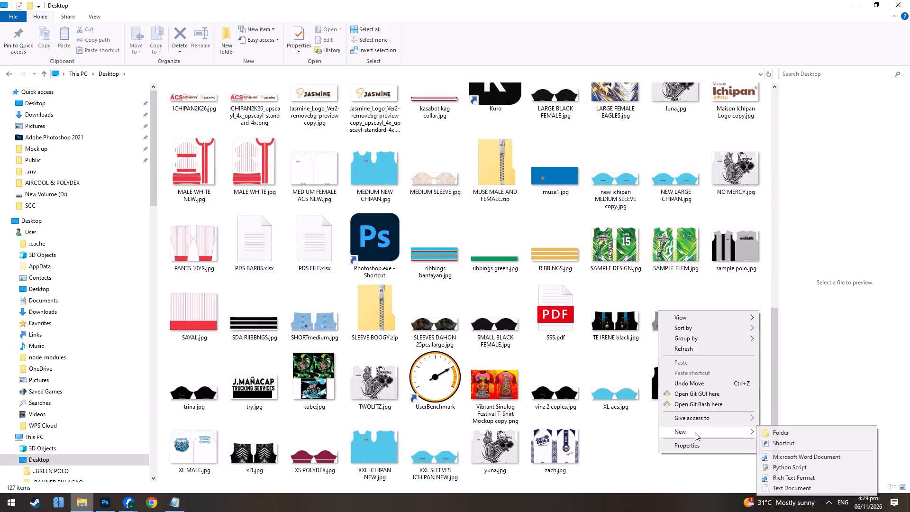
click(771, 430)
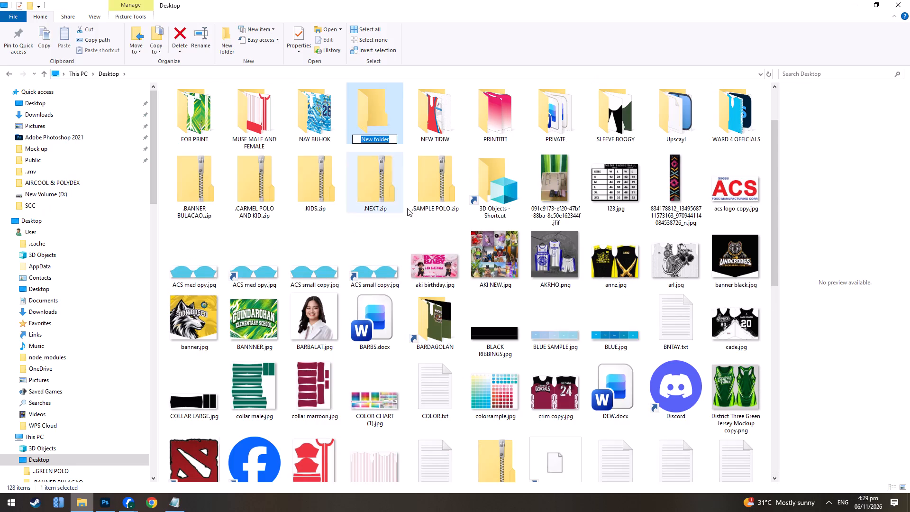